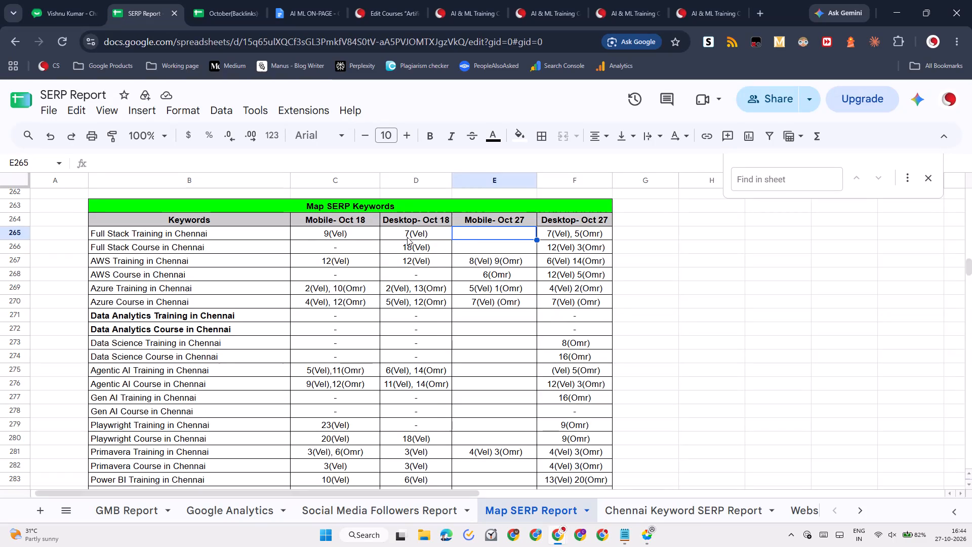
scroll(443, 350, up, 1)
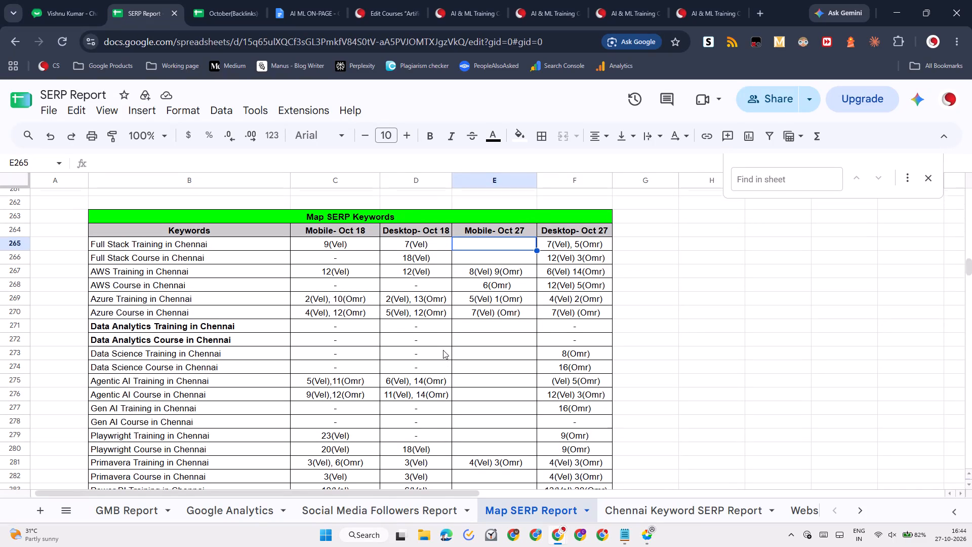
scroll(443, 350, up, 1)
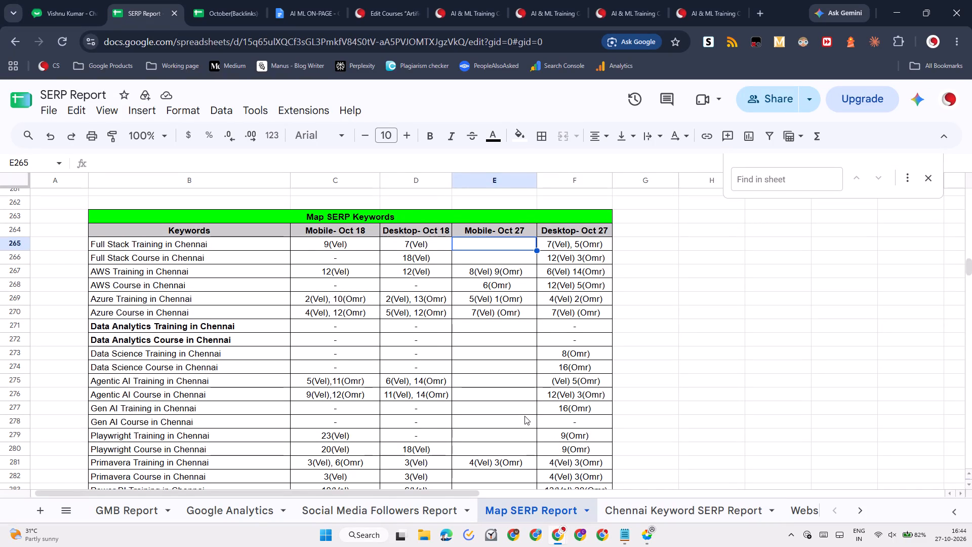
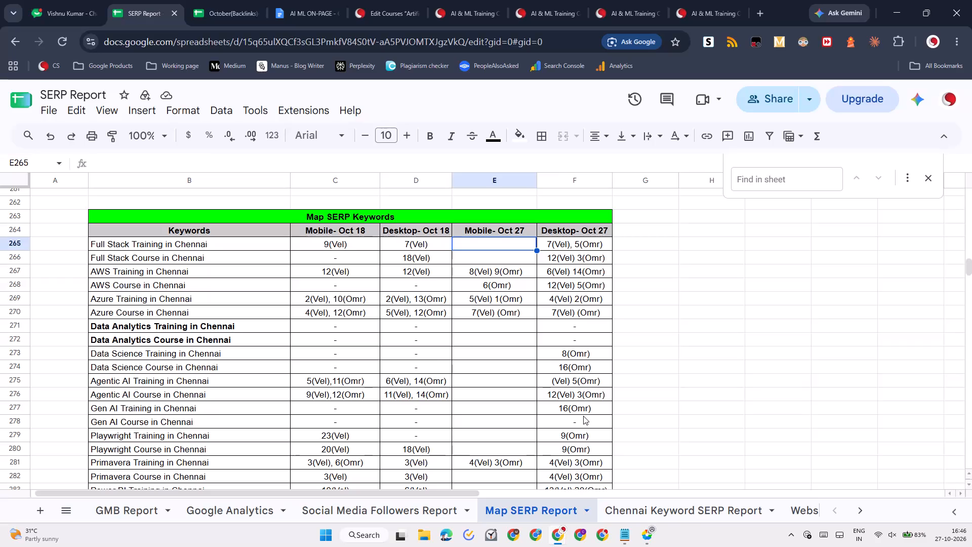
Enter a dash (-) under Mobile- Oct 27 for both Full Stack Training in Chennai and Full Stack Course in Chennai.
key(minus)
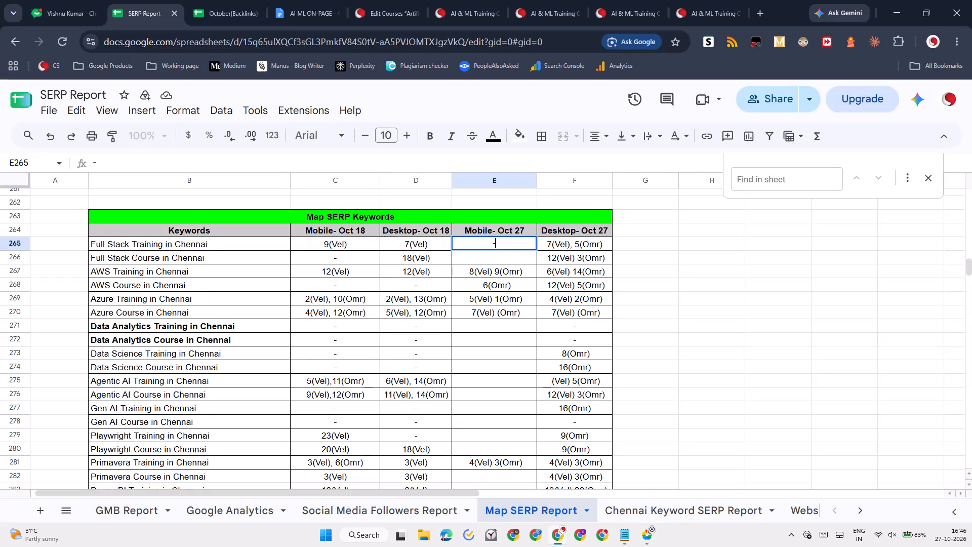
key(Down)
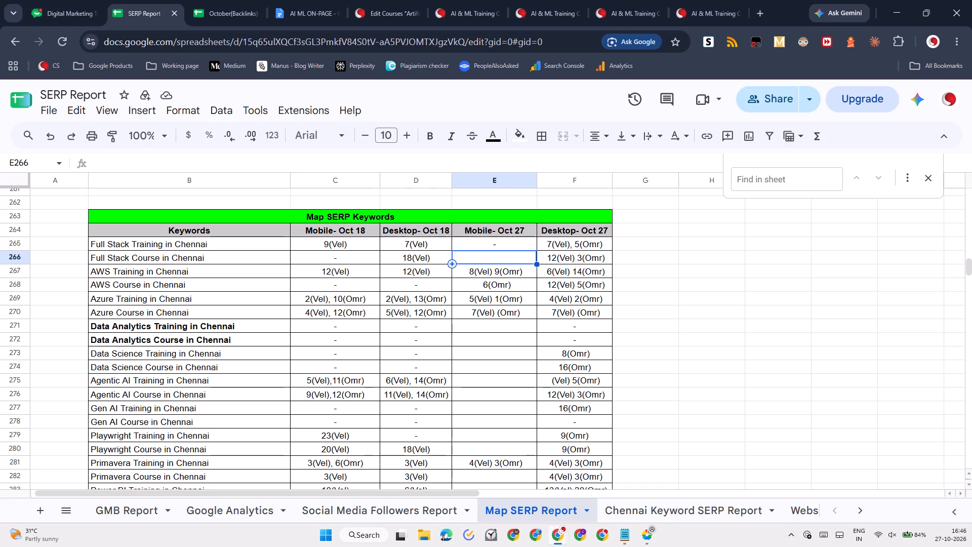
key(minus)
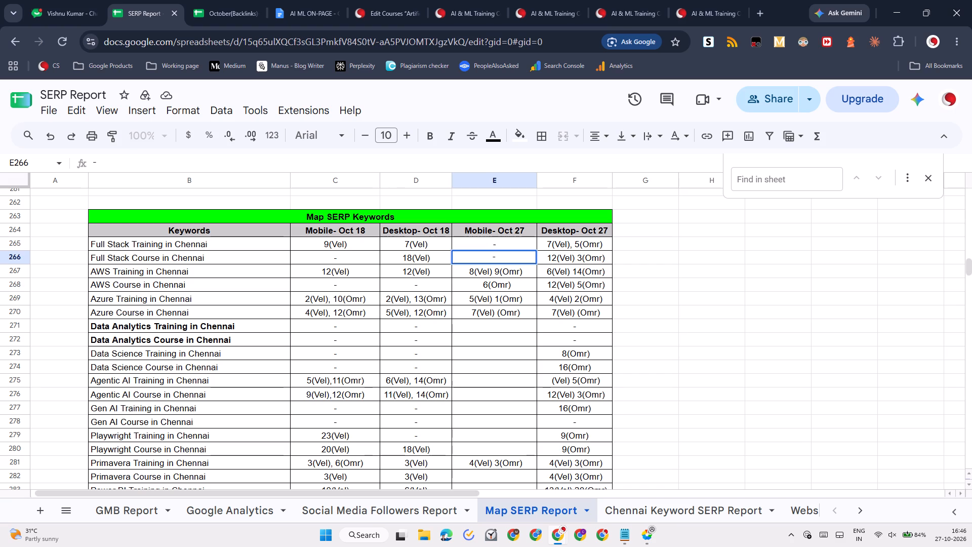
key(Down)
Enter a dash (-) as the Mobile- Oct 27 ranking for Data Analytics Training in Chennai.
key(Down)
key(Down)
key(Down)
key(Down)
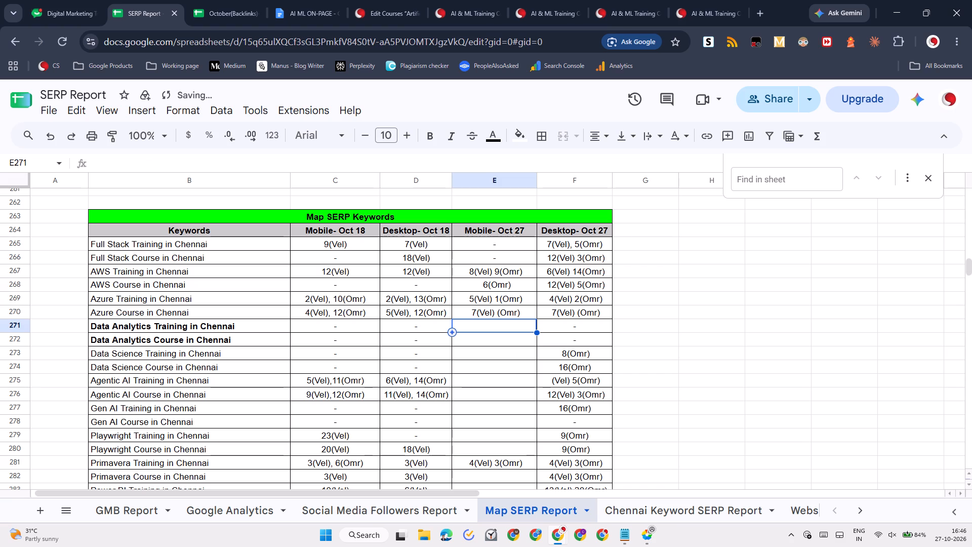
click(168, 328)
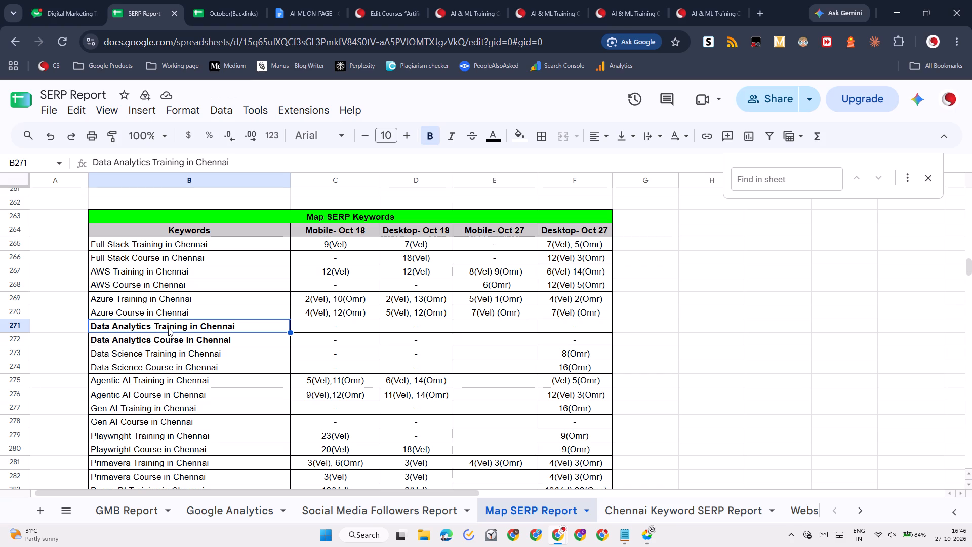
scroll(246, 321, down, 3)
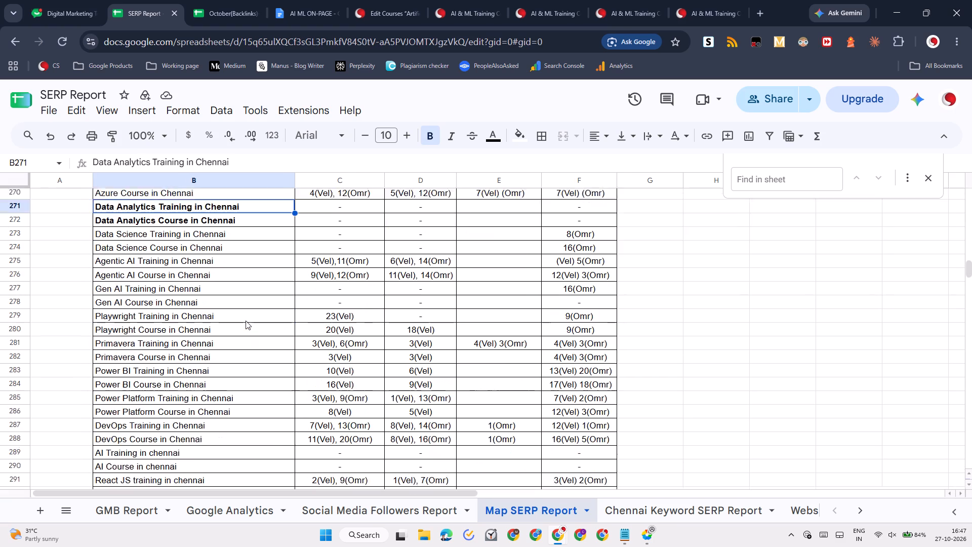
scroll(246, 321, down, 1)
scroll(246, 321, up, 4)
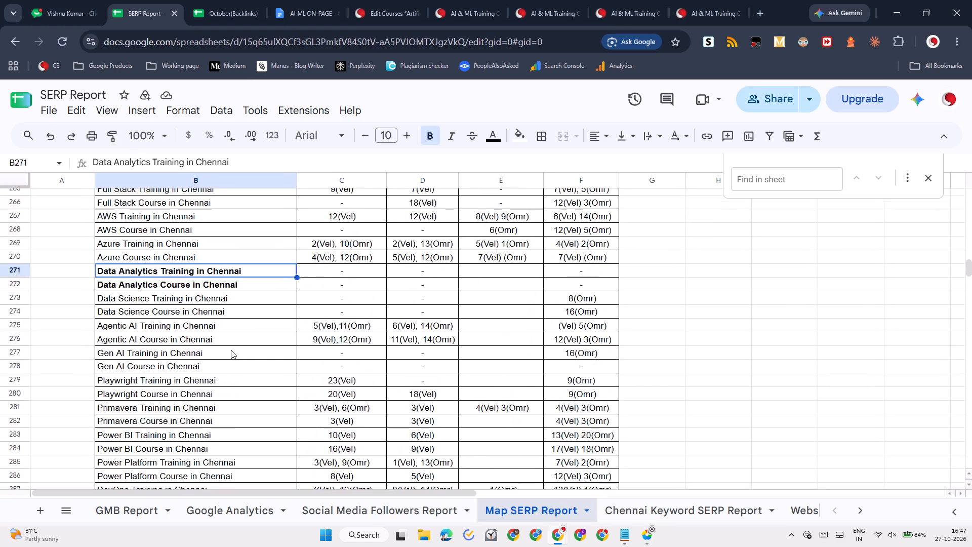
scroll(231, 350, up, 1)
click(470, 293)
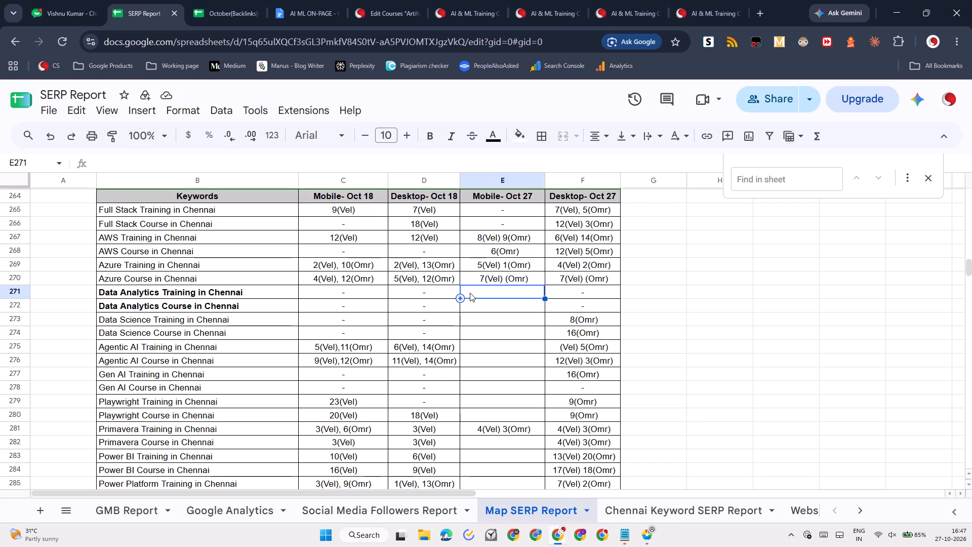
key(minus)
key(Down)
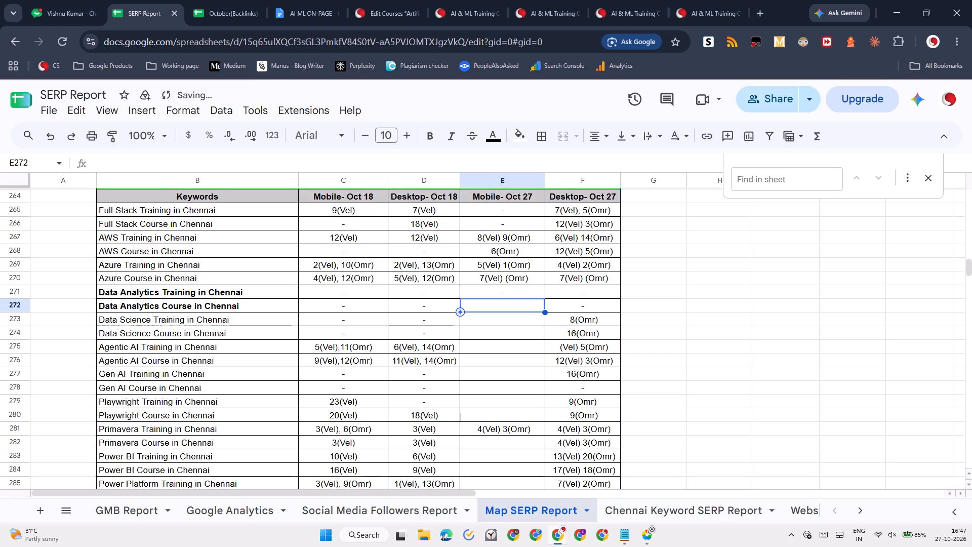
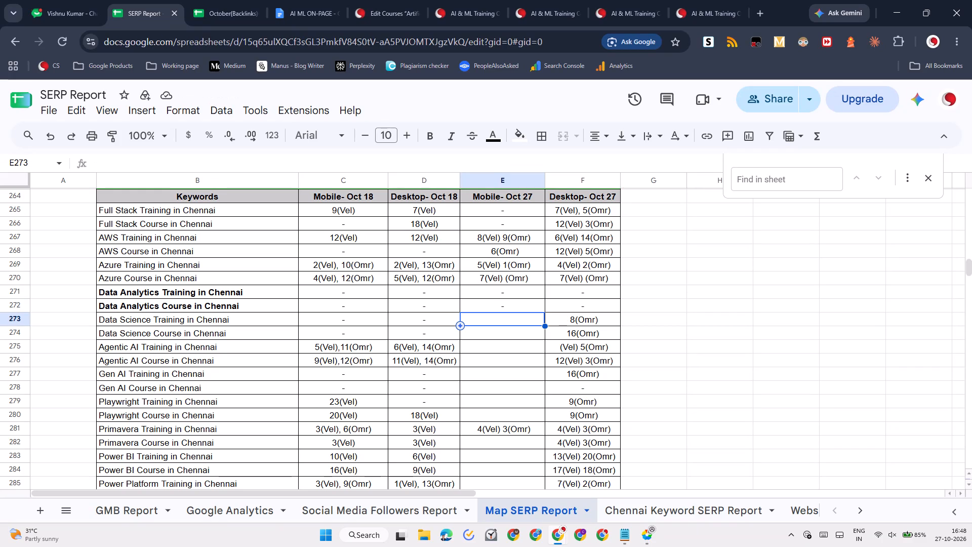
Enter a dash (-) as the Mobile- Oct 27 ranking for Data Science Course in Chennai.
click(487, 330)
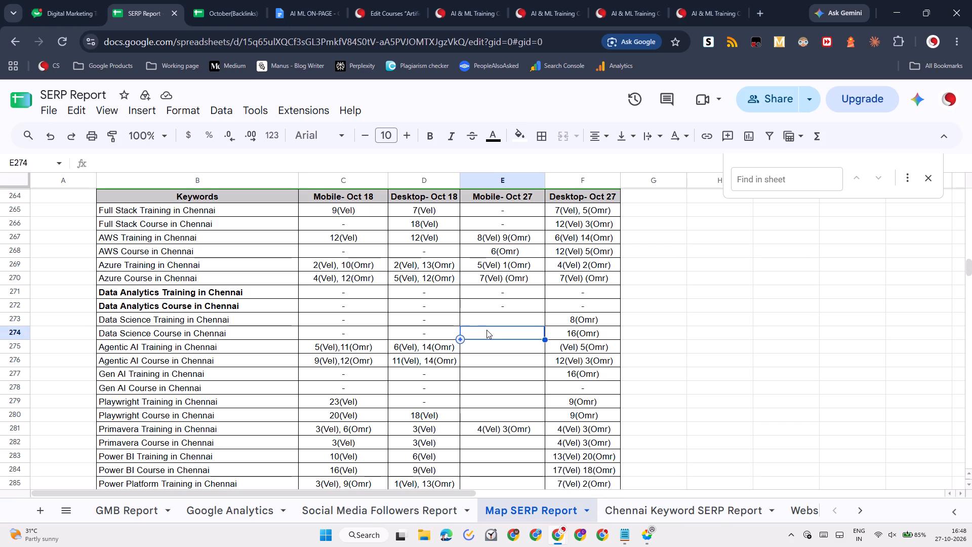
key(minus)
key(Up)
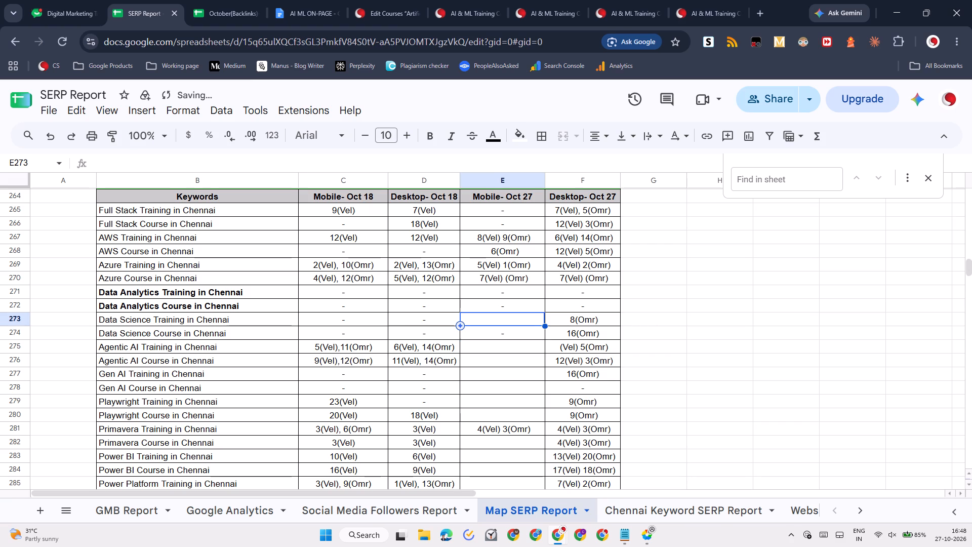
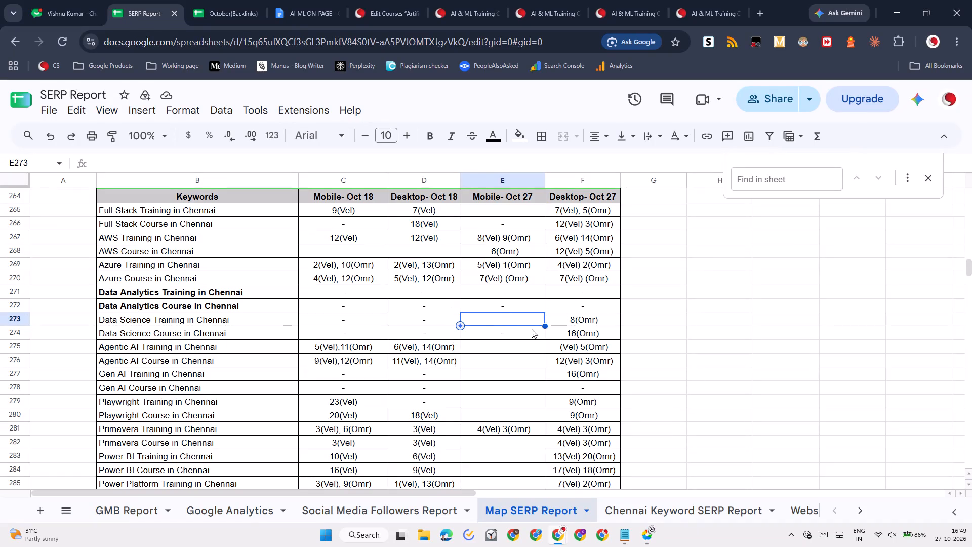
Enter 6(Vel) as the Mobile- Oct 27 ranking for Agentic AI Training in Chennai, reusing that row's Desktop- Oct 27 entry.
click(576, 344)
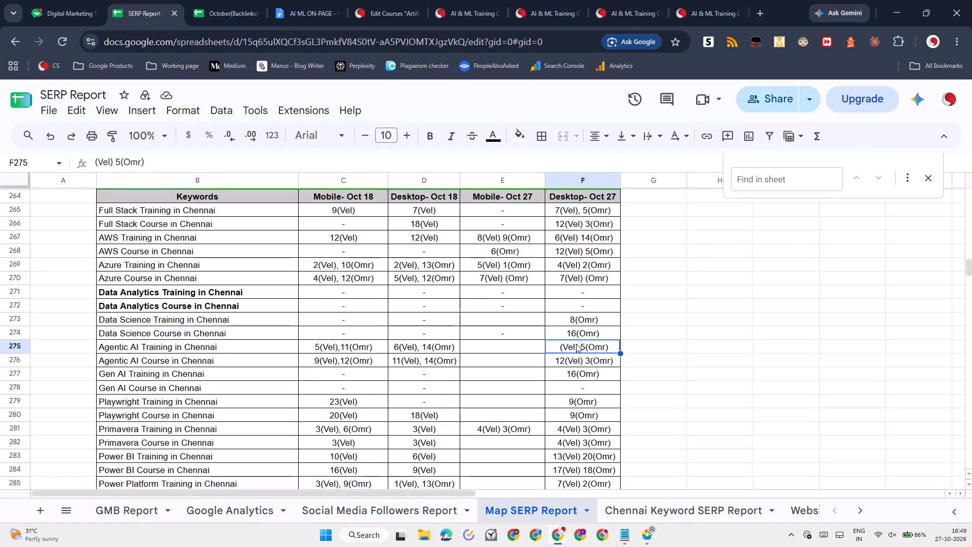
key(ctrl+c)
click(503, 346)
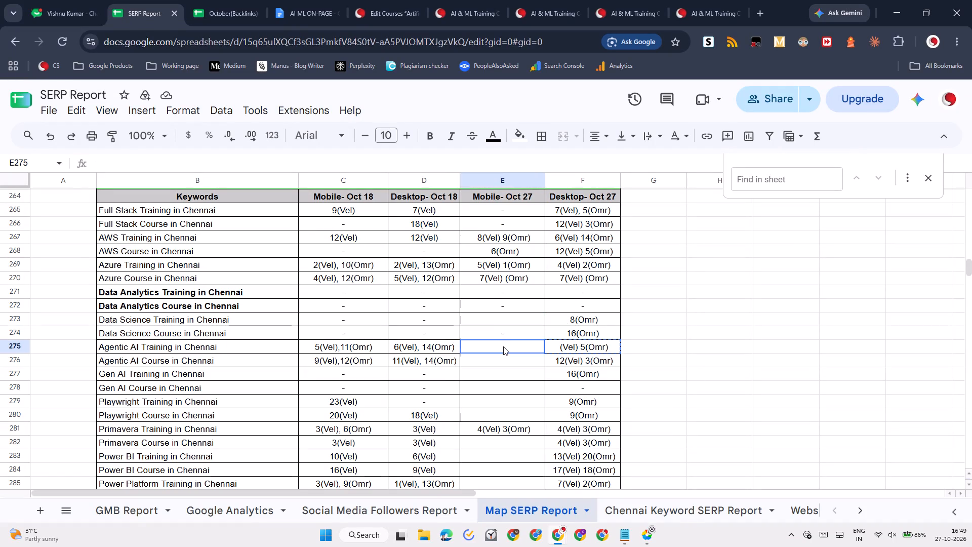
key(ctrl+v)
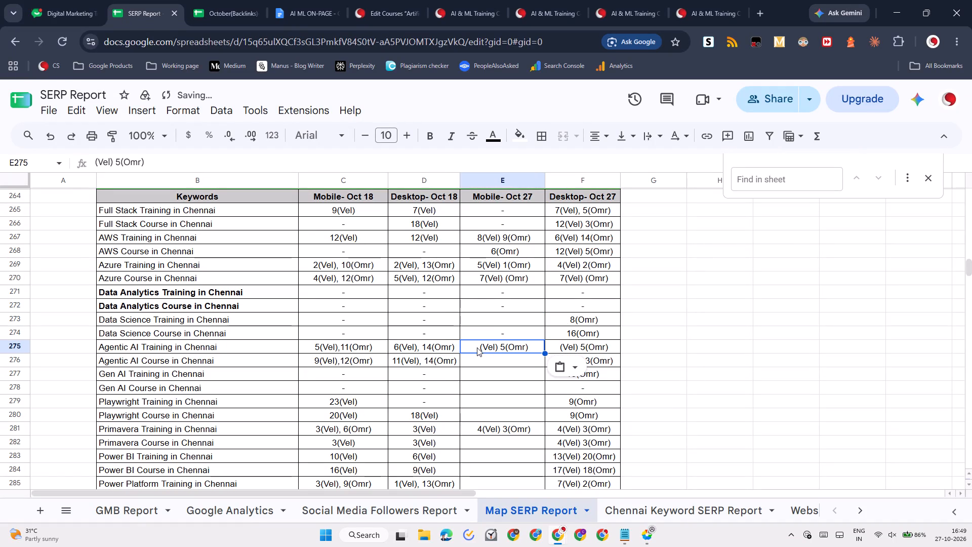
click(475, 348)
click(475, 348)
click(481, 347)
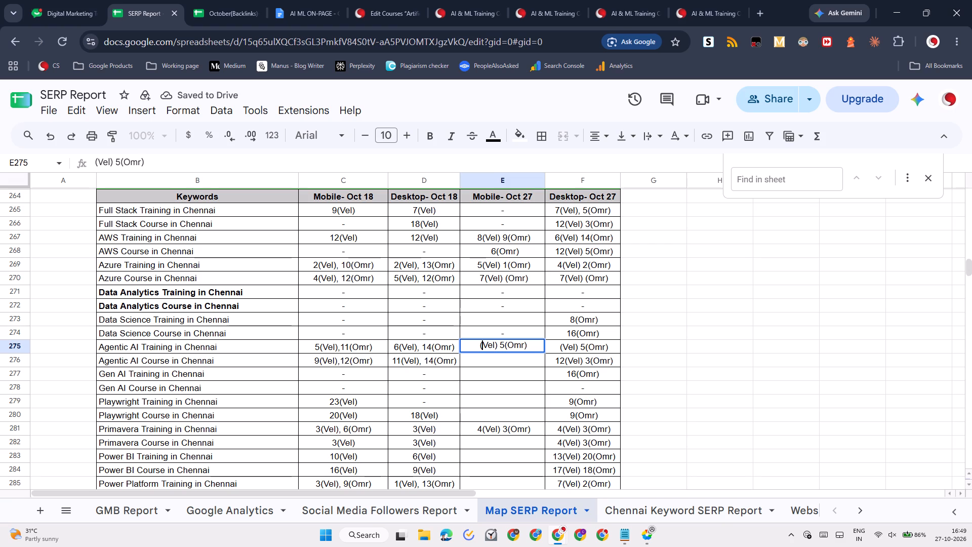
key(Left)
key(6)
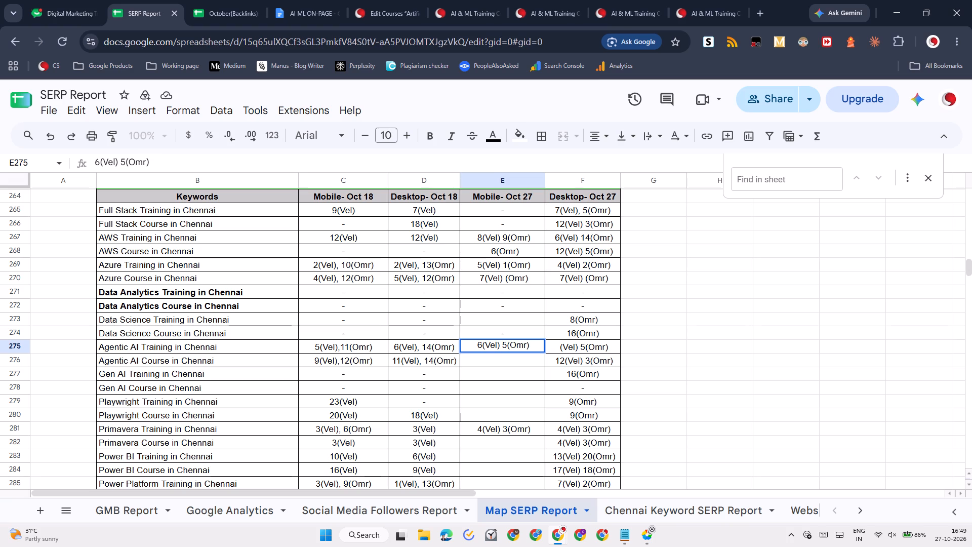
key(Right)
key(Right)
key(Right)
key(Right)
key(Right)
key(Right)
key(Right)
key(Right)
key(Right)
key(Right)
key(Right)
key(Right)
key(Right)
key(BackSpace)
key(BackSpace)
key(BackSpace)
key(BackSpace)
key(BackSpace)
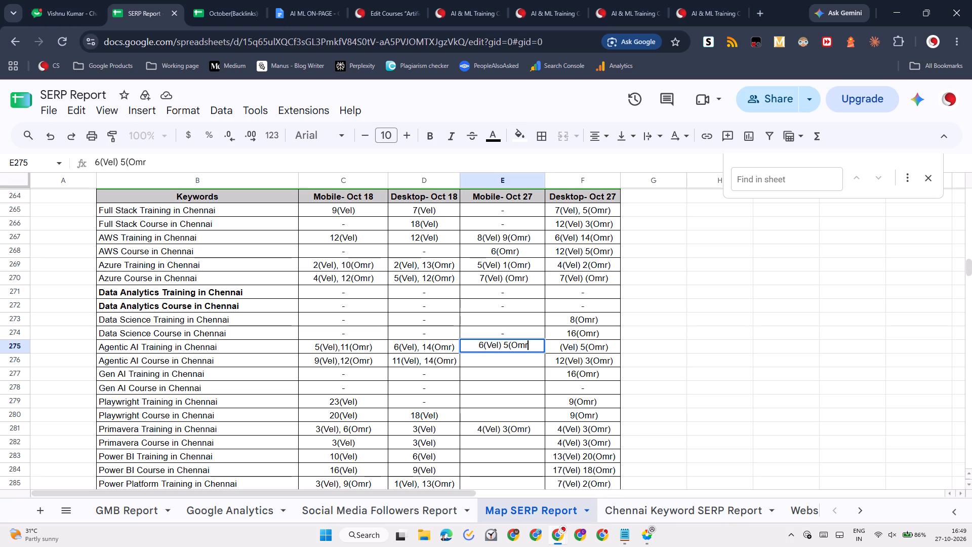
key(BackSpace)
key(BackSpace)
key(Return)
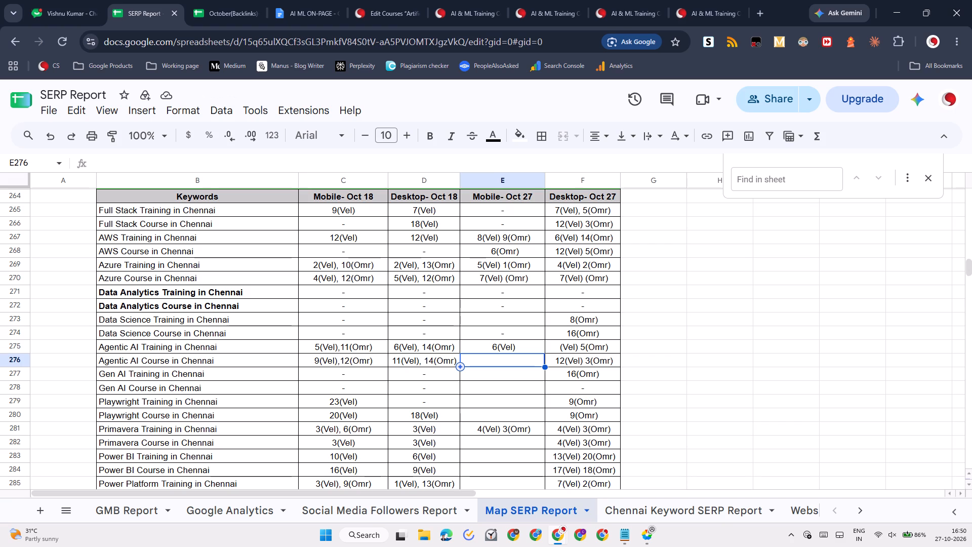
Copy the Mobile- Oct 27 ranking of Agentic AI Training to Agentic AI Course in Chennai and change it to 11(Vel).
click(508, 347)
key(ctrl+c)
click(507, 358)
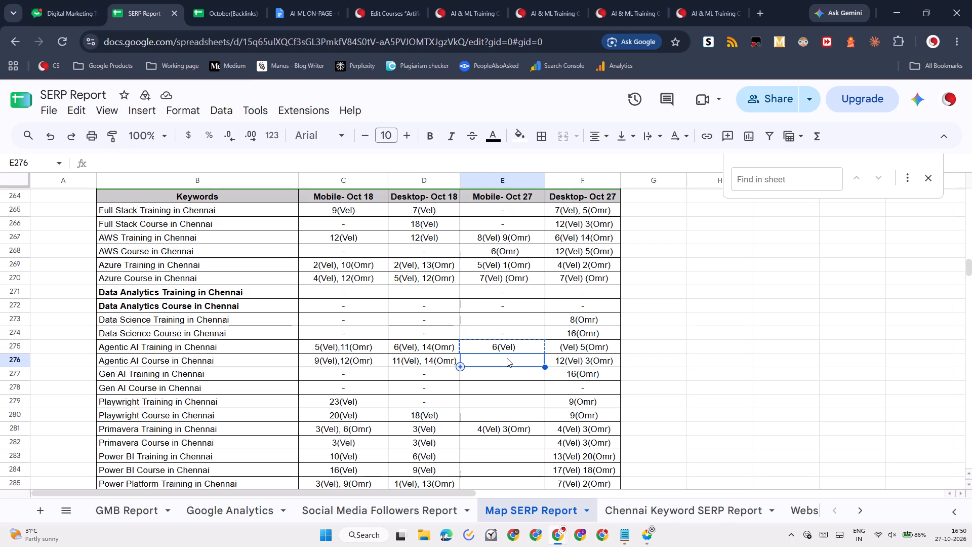
key(ctrl+v)
double_click(507, 358)
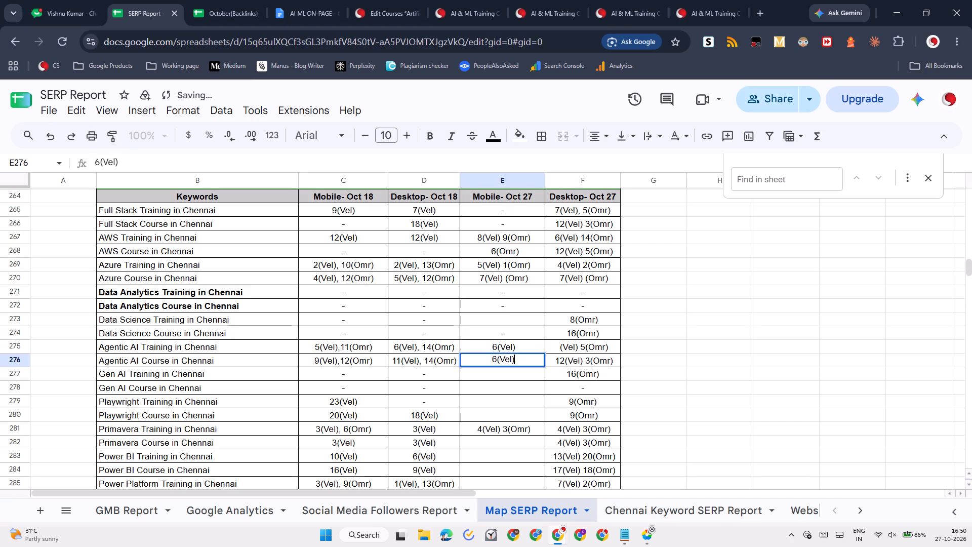
click(499, 360)
key(Left)
key(BackSpace)
text(11)
key(Return)
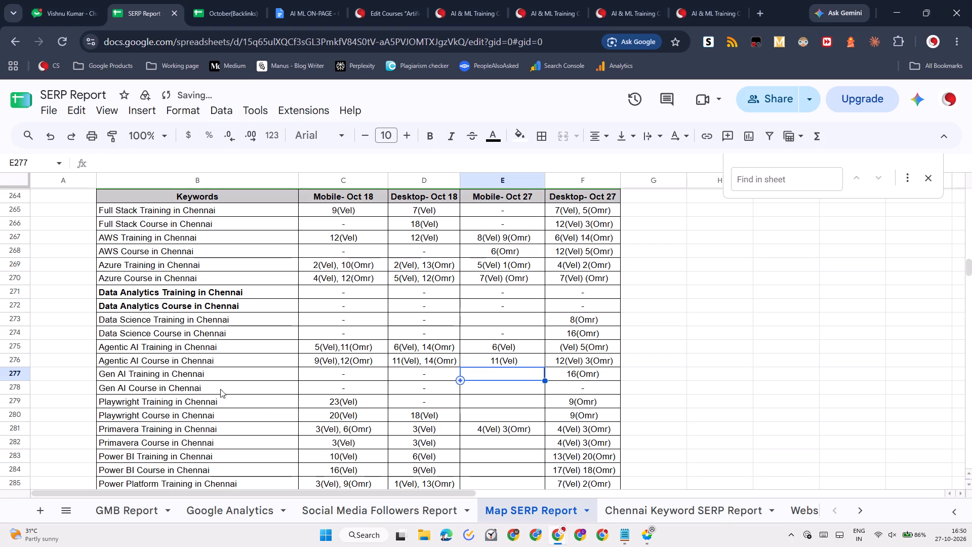
Select the Gen AI Training in Chennai keyword and the Gen AI Course in Chennai keyword in turn.
click(223, 376)
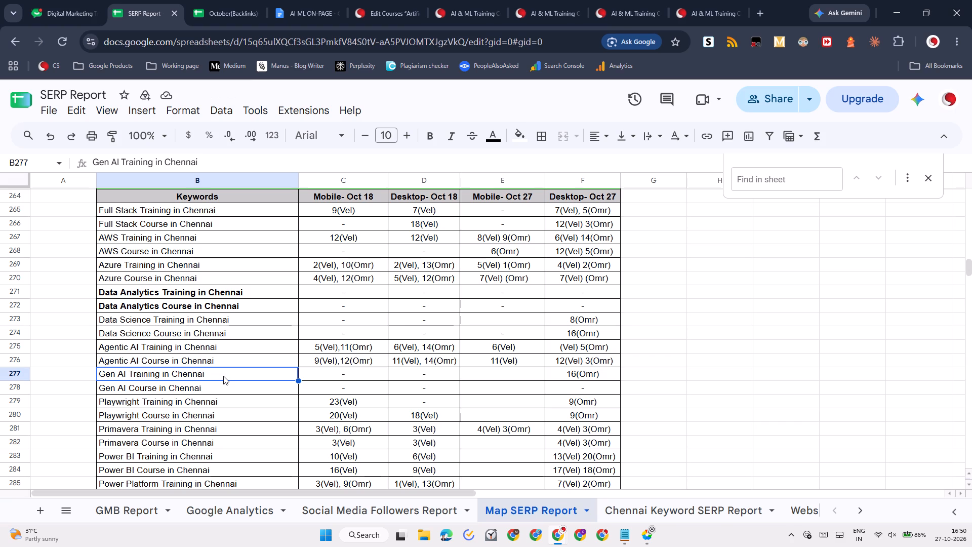
click(234, 392)
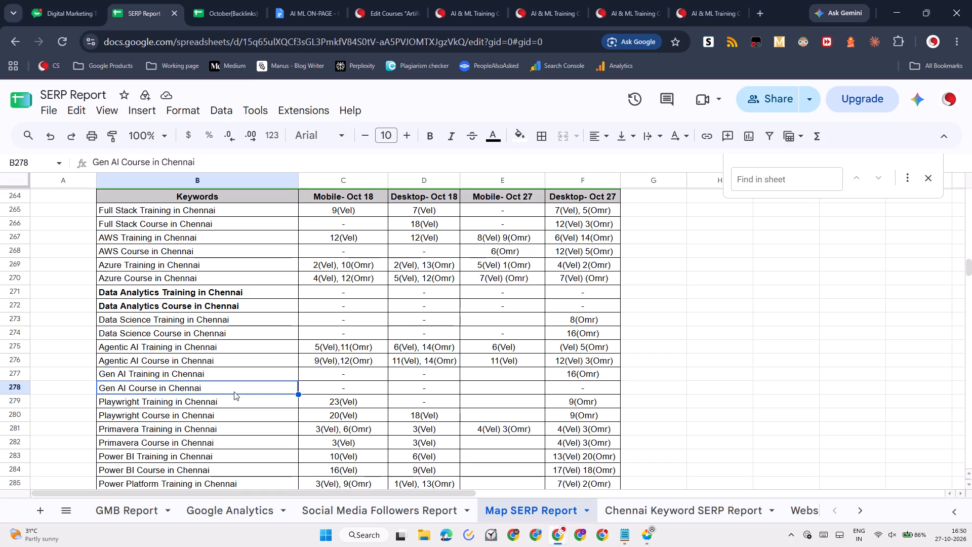
Enter a dash (-) as the Mobile- Oct 27 ranking for Playwright Training, Gen AI Course and Gen AI Training in Chennai.
click(490, 396)
click(494, 403)
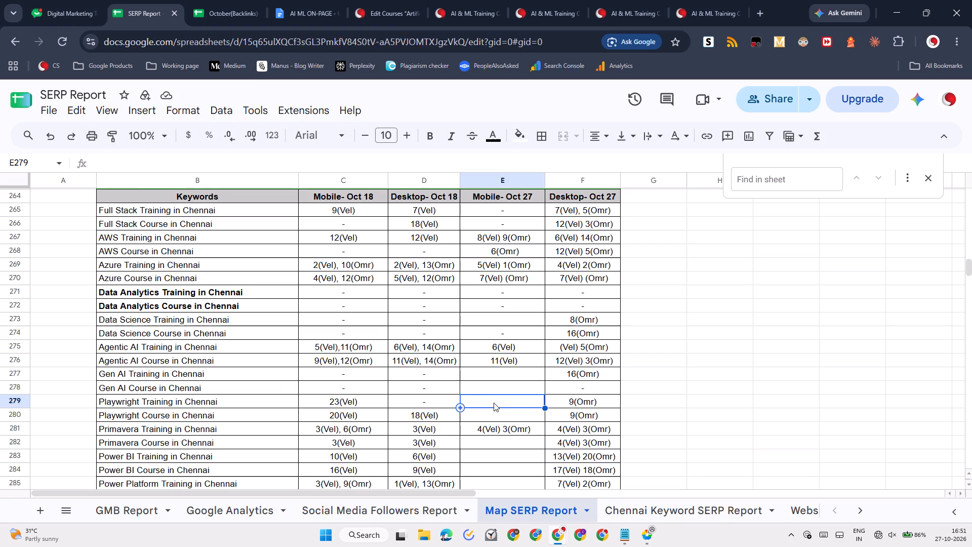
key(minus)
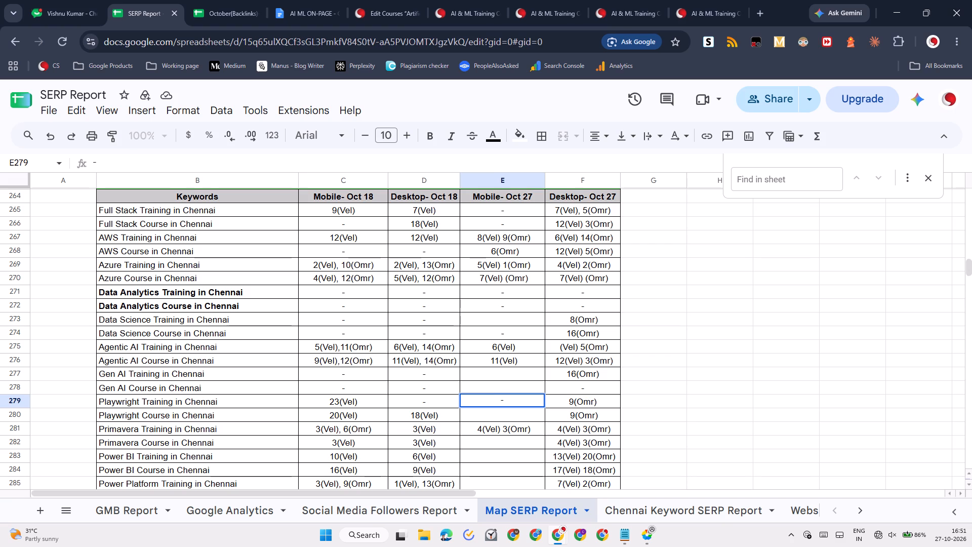
key(Up)
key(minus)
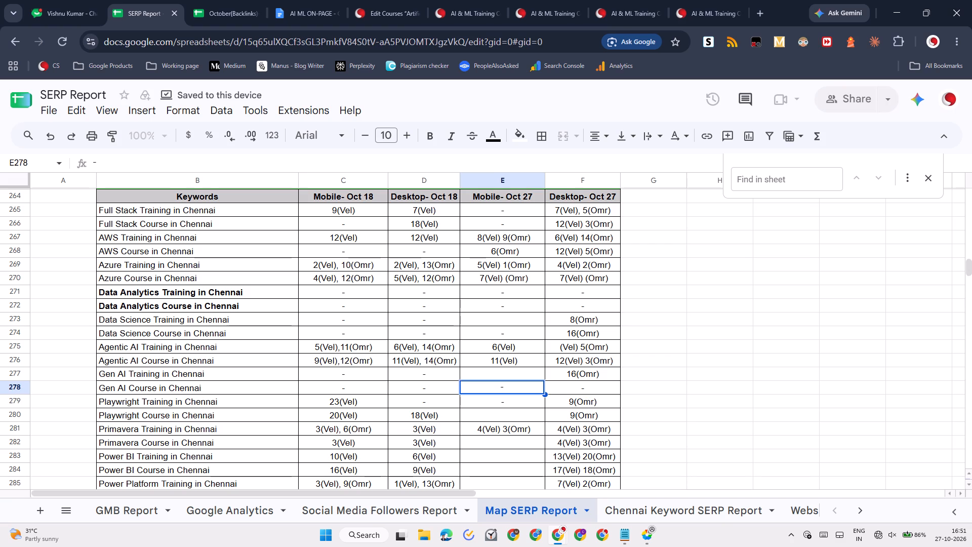
key(Up)
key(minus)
key(Down)
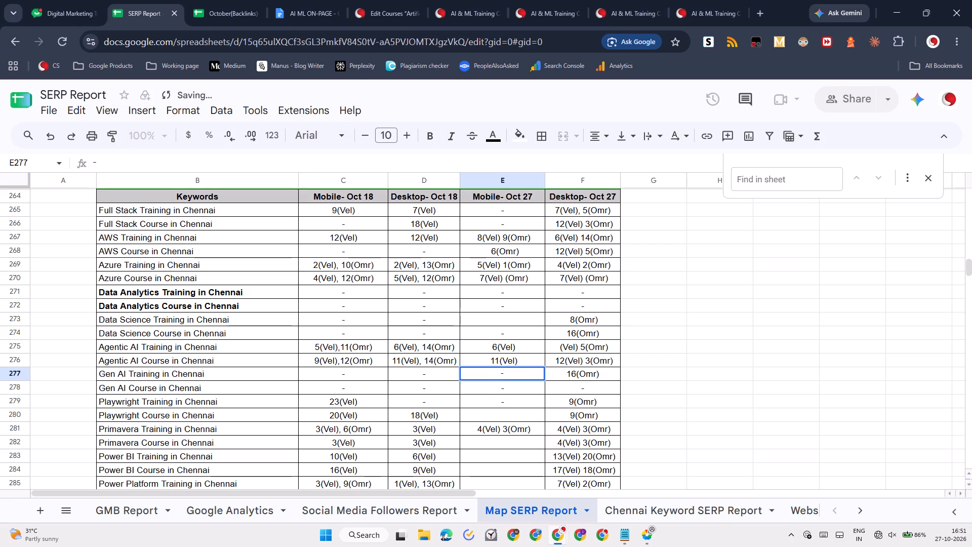
key(Down)
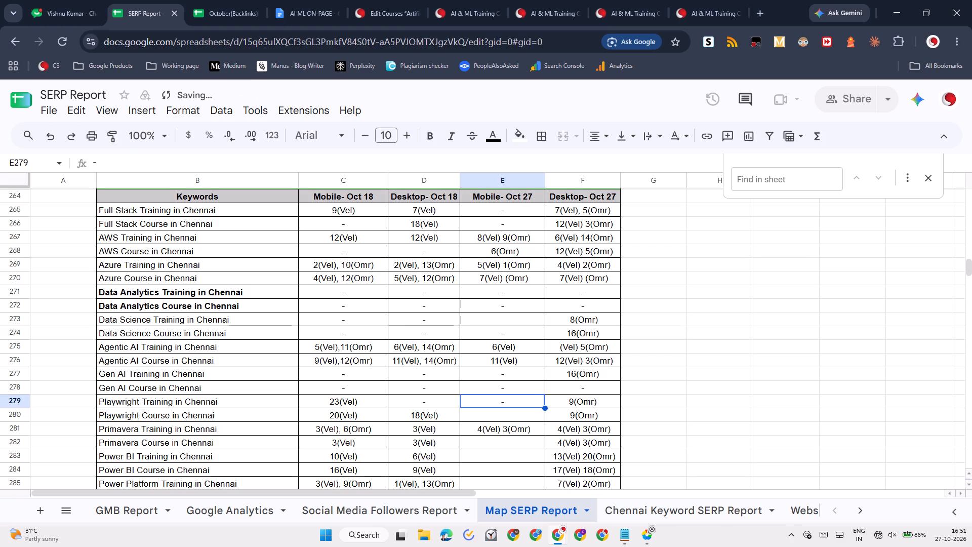
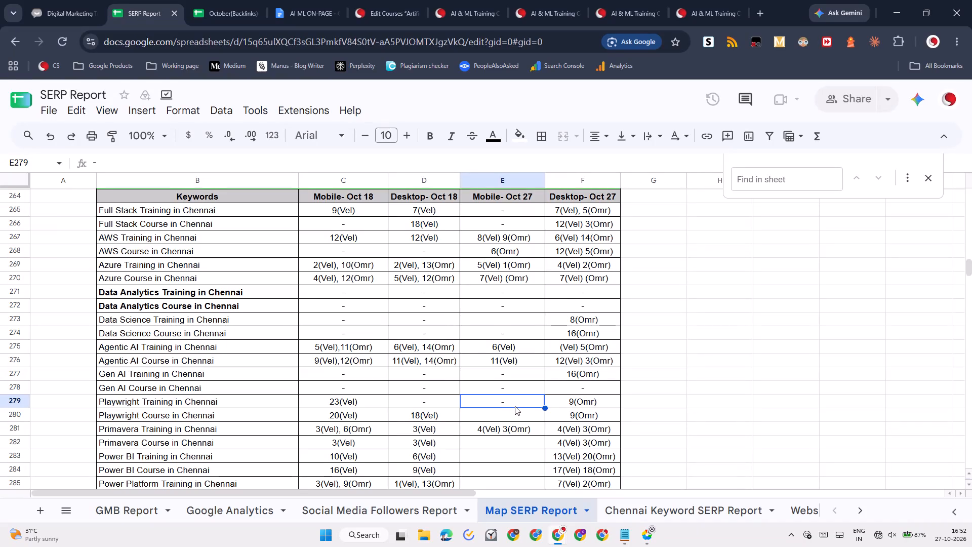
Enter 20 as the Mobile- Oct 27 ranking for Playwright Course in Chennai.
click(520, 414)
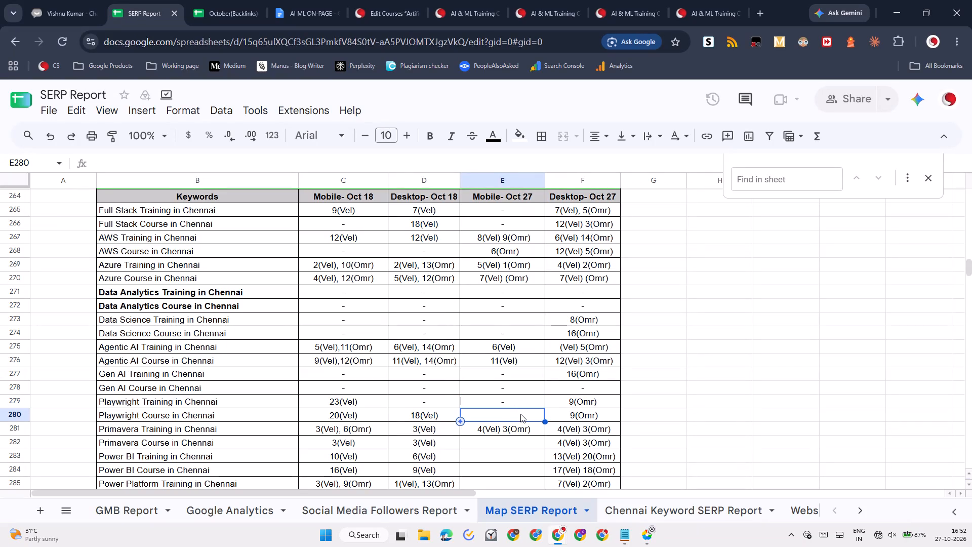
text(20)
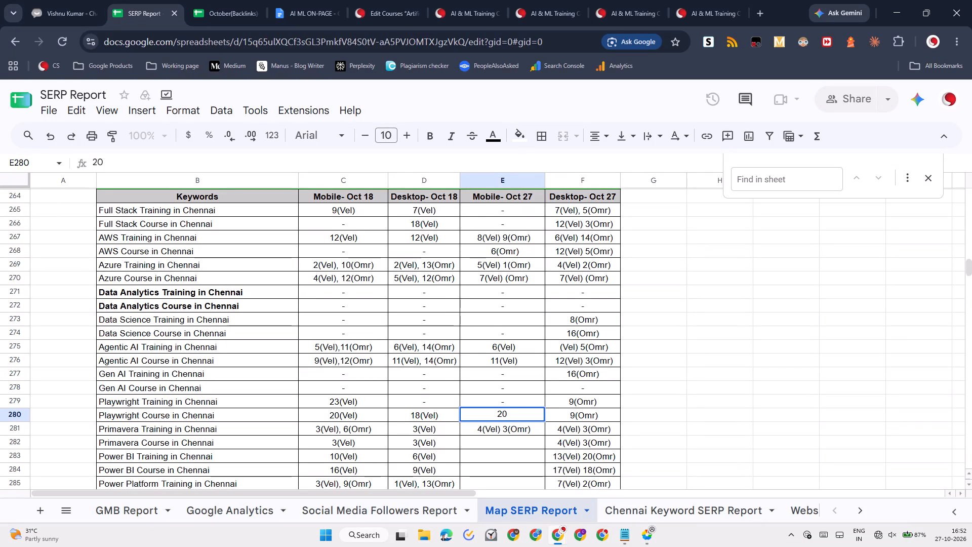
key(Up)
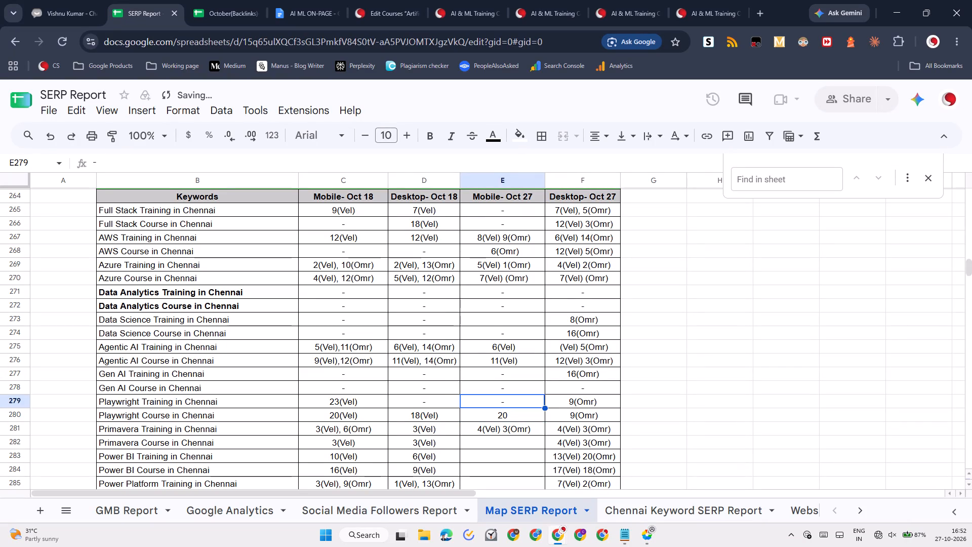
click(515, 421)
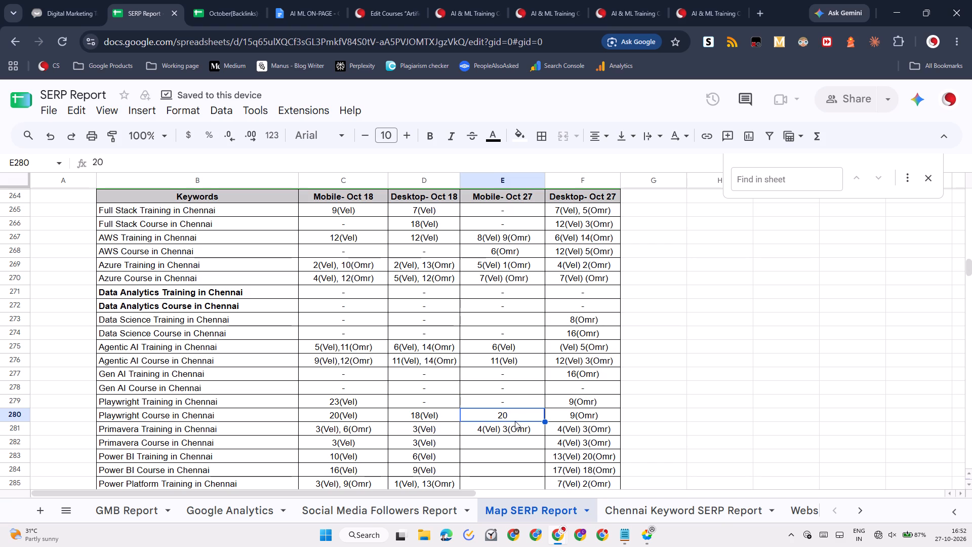
Copy the Mobile- Oct 27 ranking of Agentic AI Course to Playwright Course in Chennai and change it to 20(Vel).
click(509, 364)
key(ctrl+c)
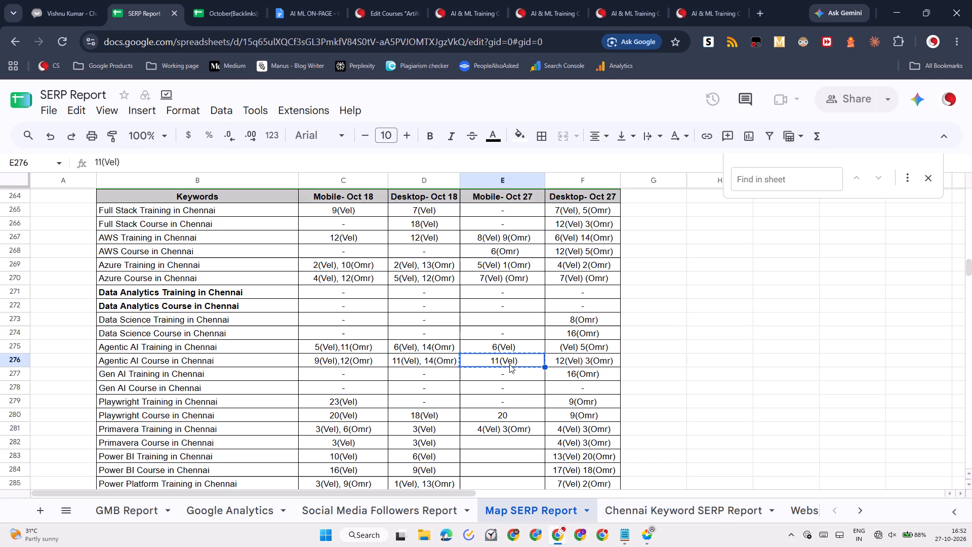
click(510, 417)
key(ctrl+v)
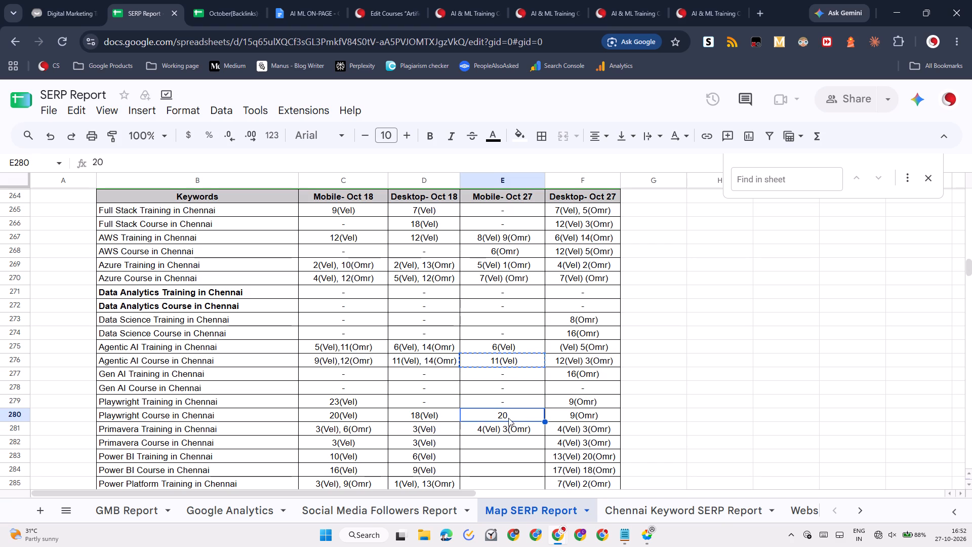
triple_click(496, 417)
click(496, 417)
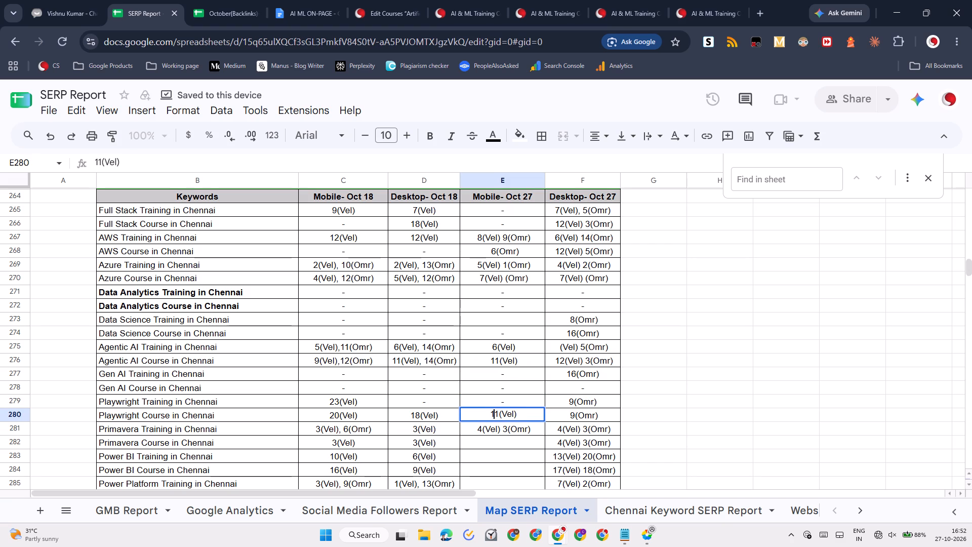
key(Right)
key(BackSpace)
key(BackSpace)
text(20)
key(Return)
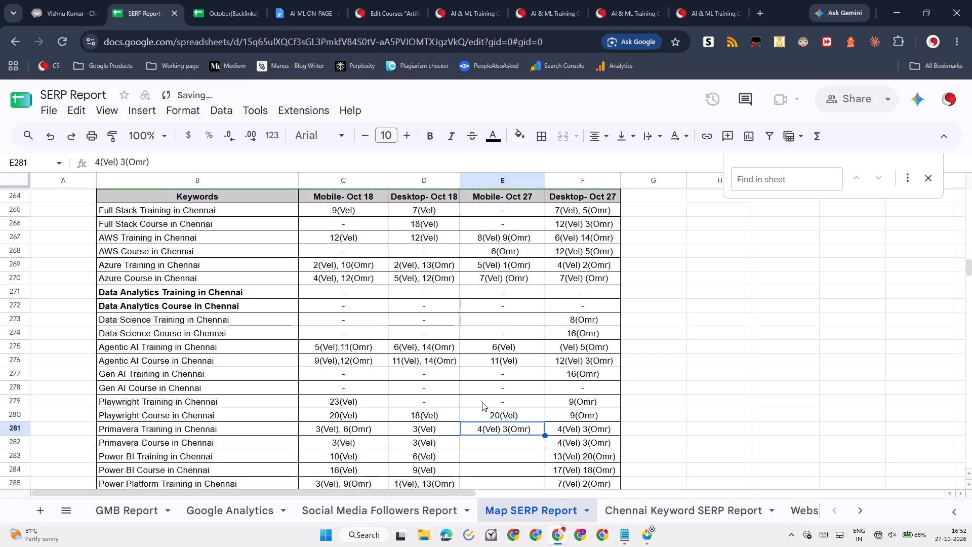
click(482, 402)
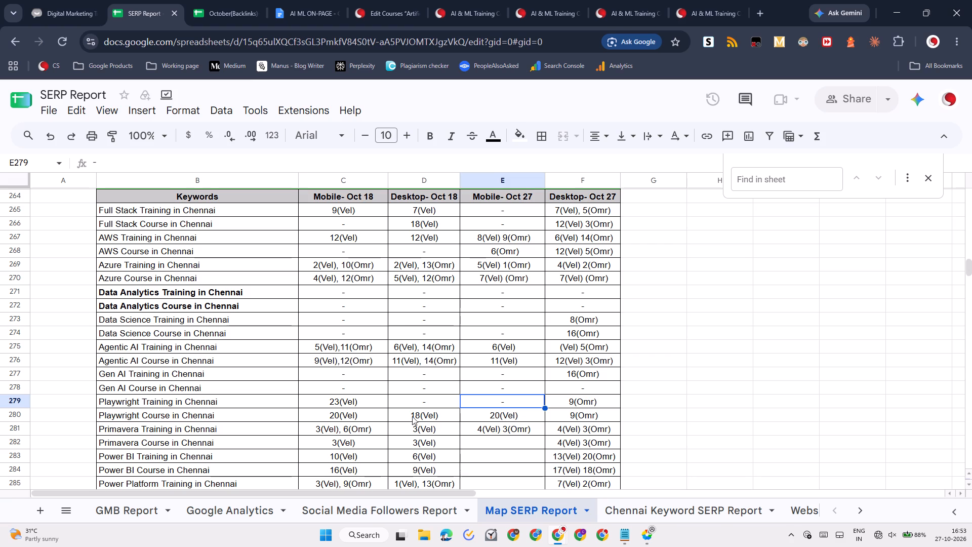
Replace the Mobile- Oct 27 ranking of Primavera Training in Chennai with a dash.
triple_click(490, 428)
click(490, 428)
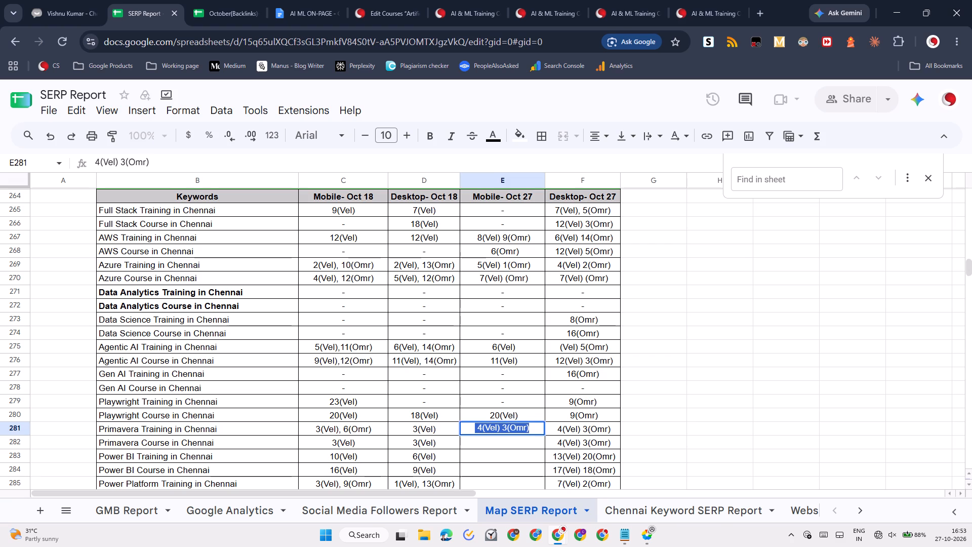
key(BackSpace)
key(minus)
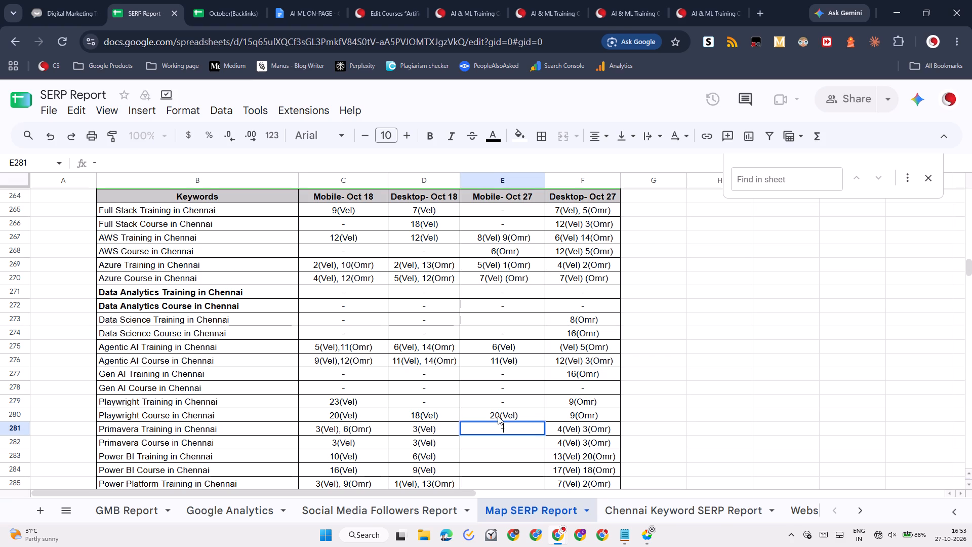
Change the Mobile- Oct 27 ranking of Playwright Course in Chennai to 20(Omr).
click(498, 416)
click(498, 416)
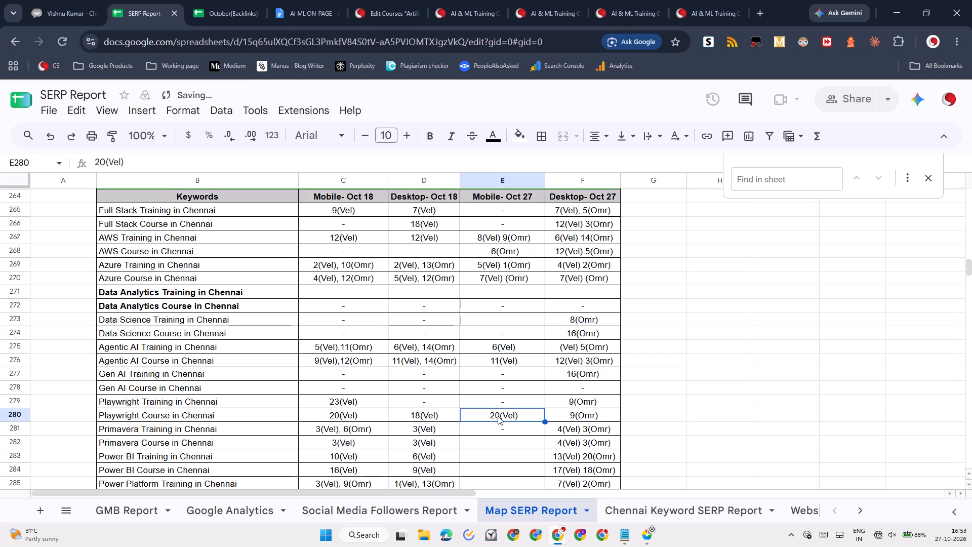
triple_click(507, 412)
click(509, 412)
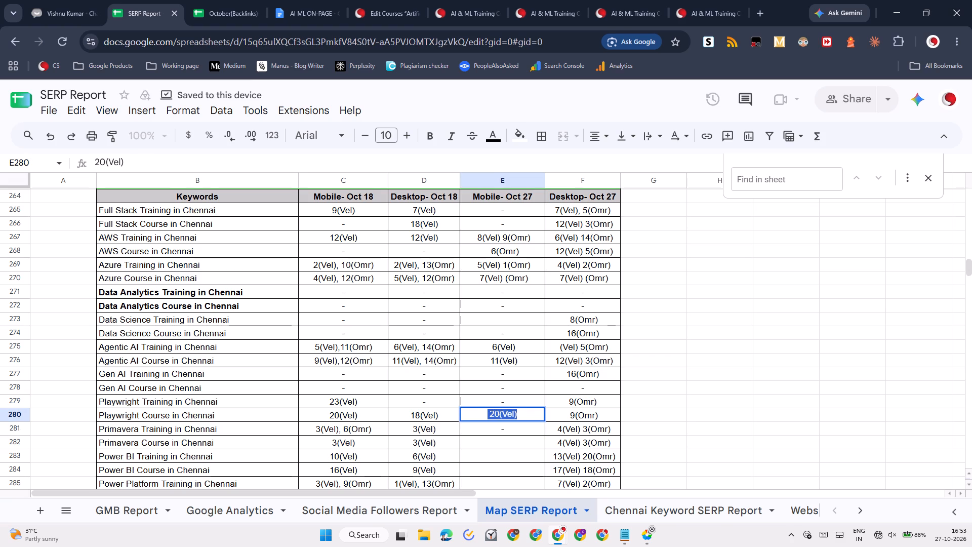
key(Right)
key(Right)
key(BackSpace)
key(BackSpace)
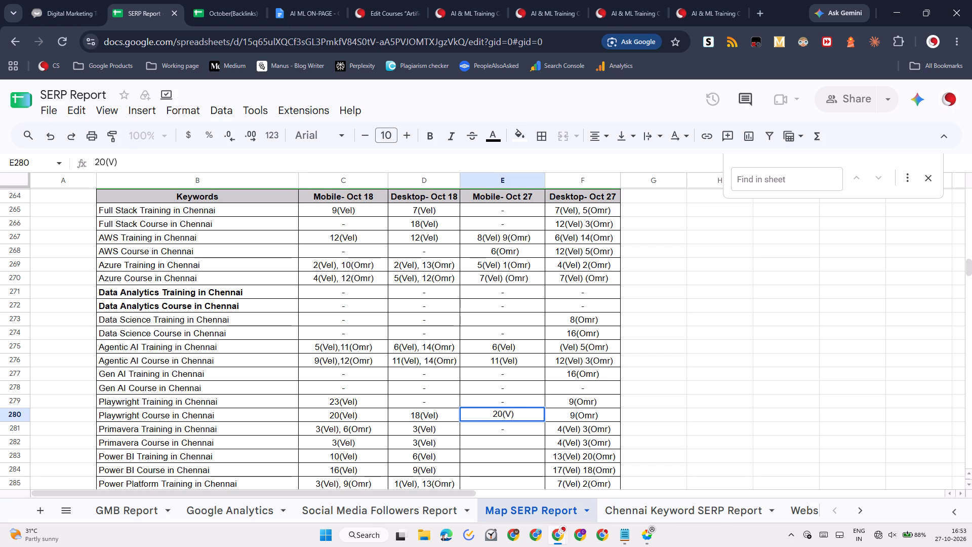
key(BackSpace)
key(Return)
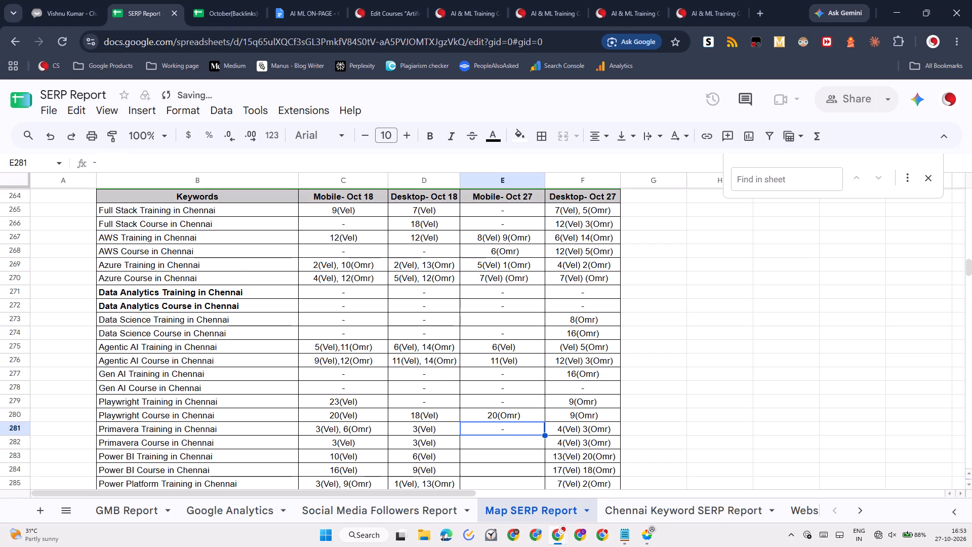
Replace the Mobile- Oct 27 entry of Primavera Training in Chennai with its Desktop- Oct 27 ranking, changed to 4(Vel) 7(Omr).
scroll(458, 448, down, 2)
click(487, 328)
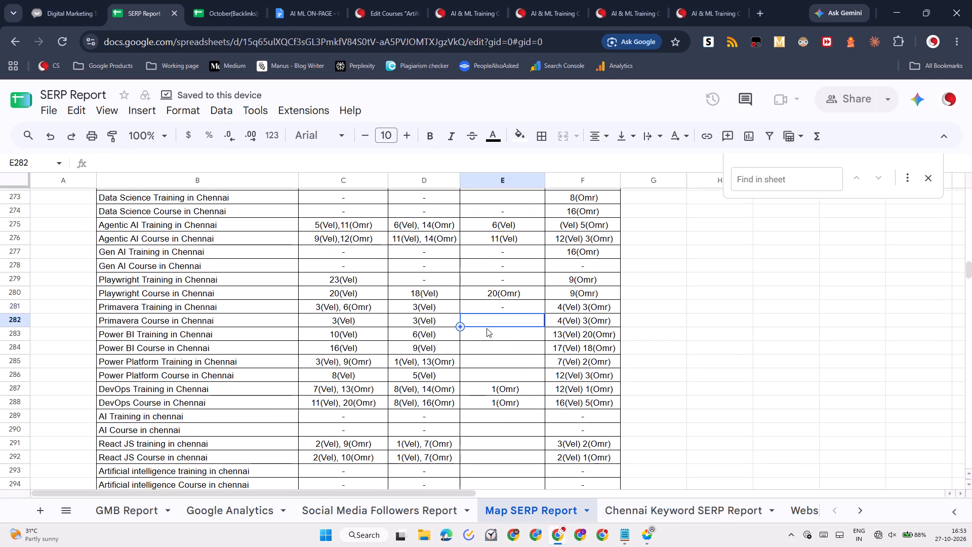
click(236, 322)
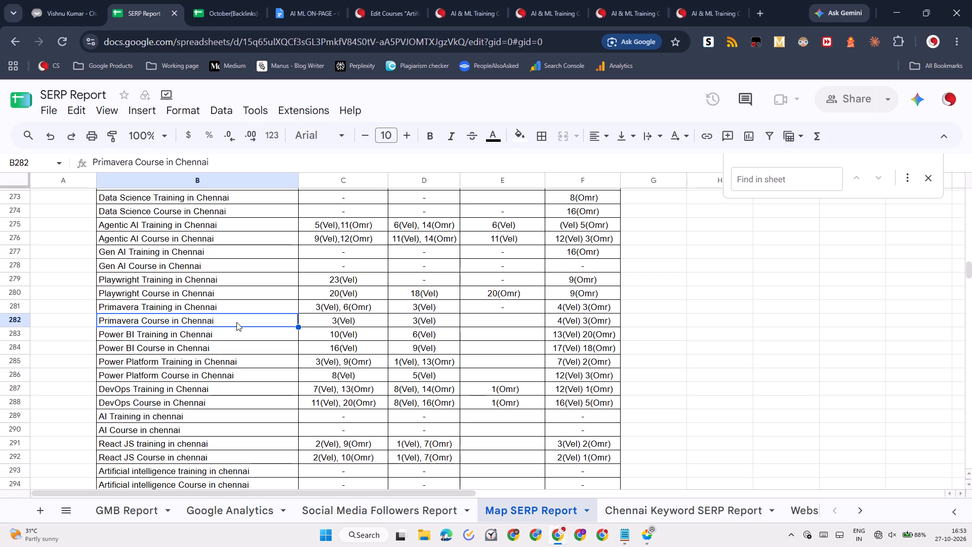
click(488, 309)
key(BackSpace)
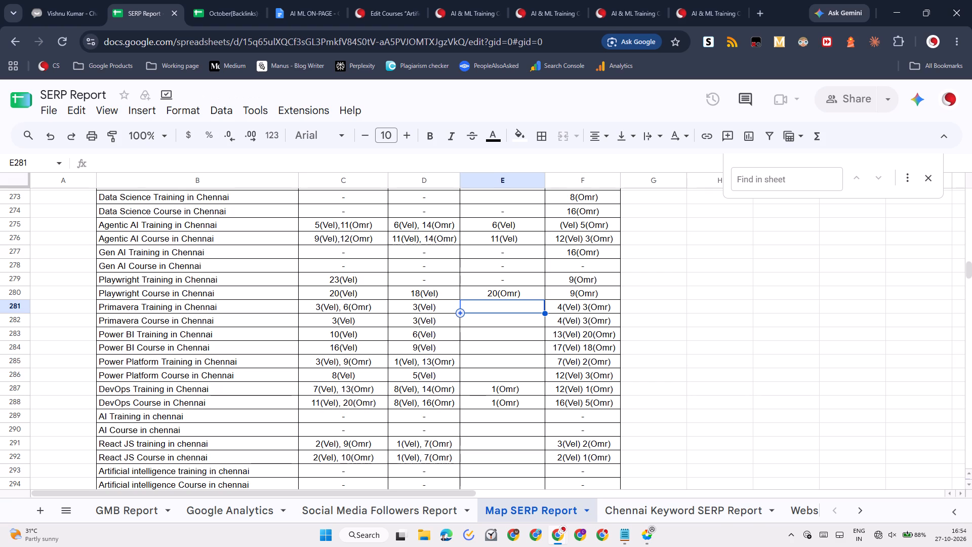
click(571, 312)
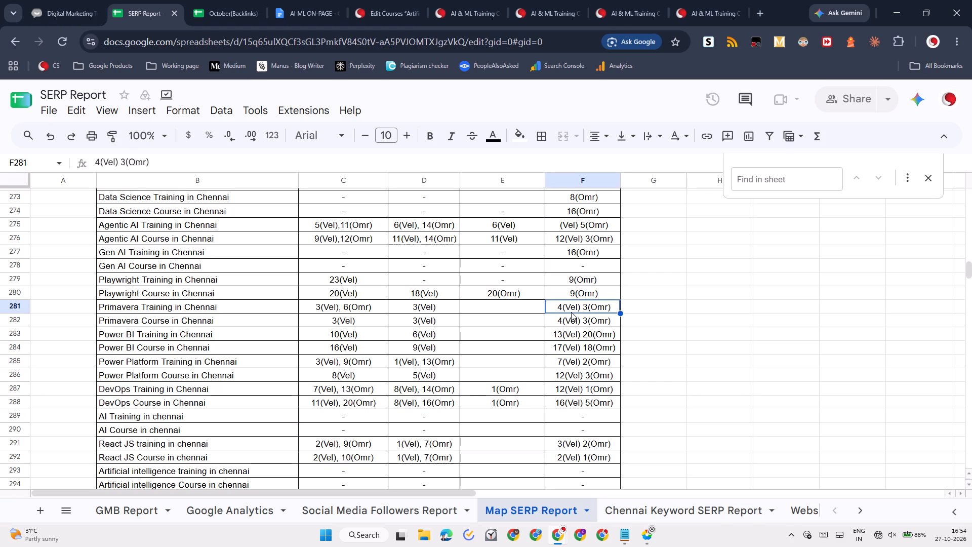
key(ctrl+c)
click(482, 312)
key(ctrl+v)
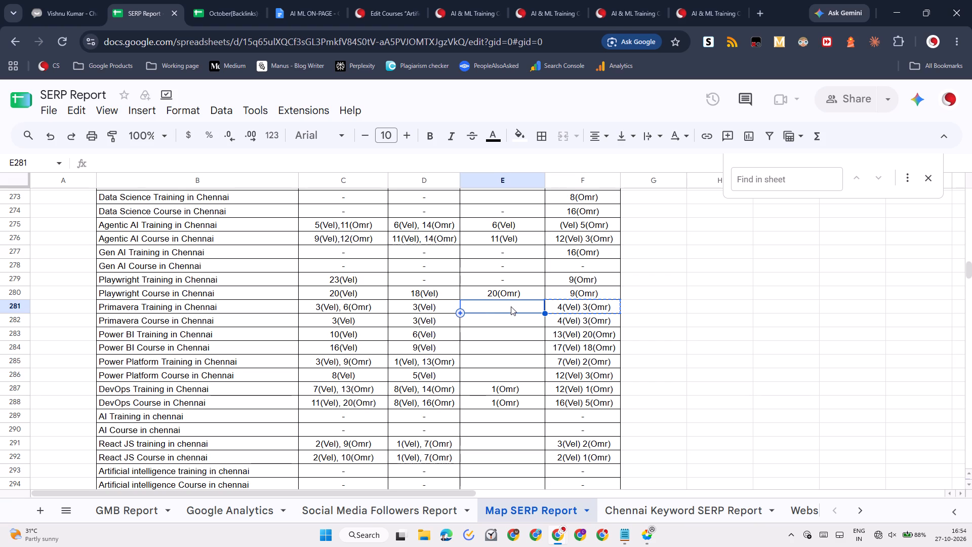
triple_click(511, 306)
click(508, 304)
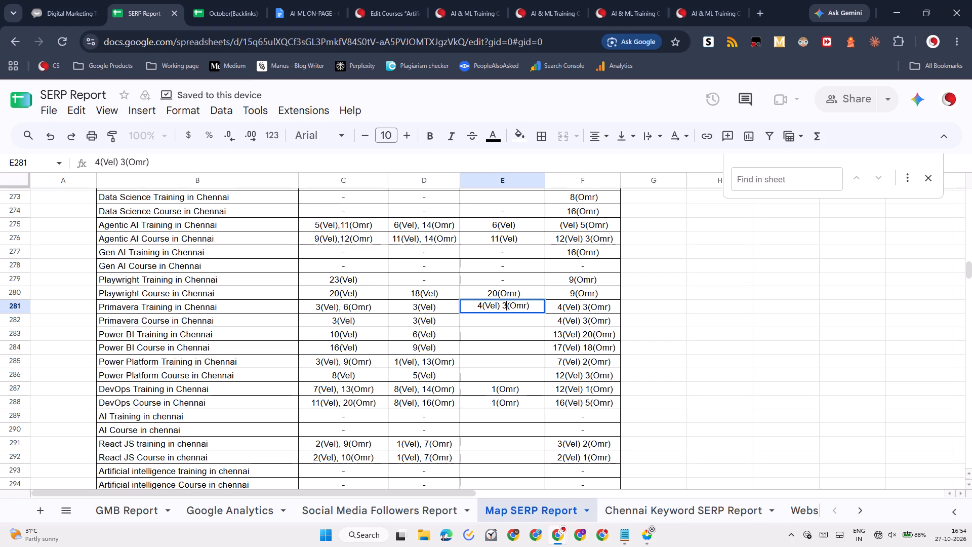
key(BackSpace)
key(7)
key(Return)
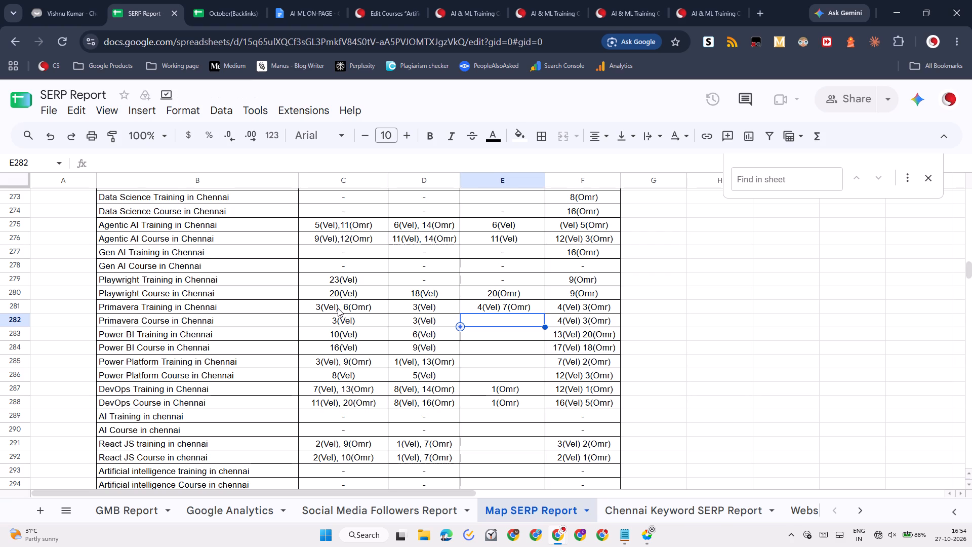
Copy the Mobile- Oct 27 ranking 4(Vel) 7(Omr) from Primavera Training to Primavera Course in Chennai.
click(494, 305)
key(ctrl+c)
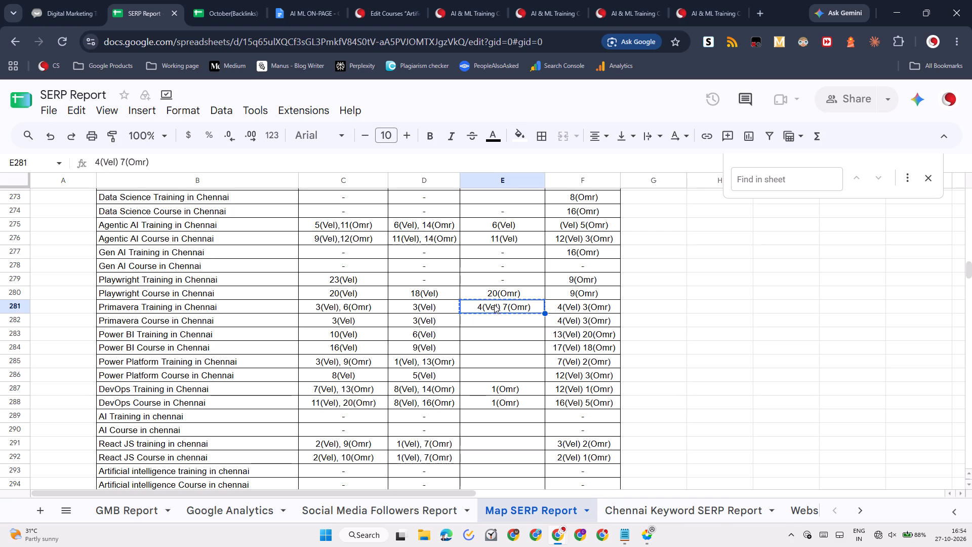
click(496, 318)
key(ctrl+v)
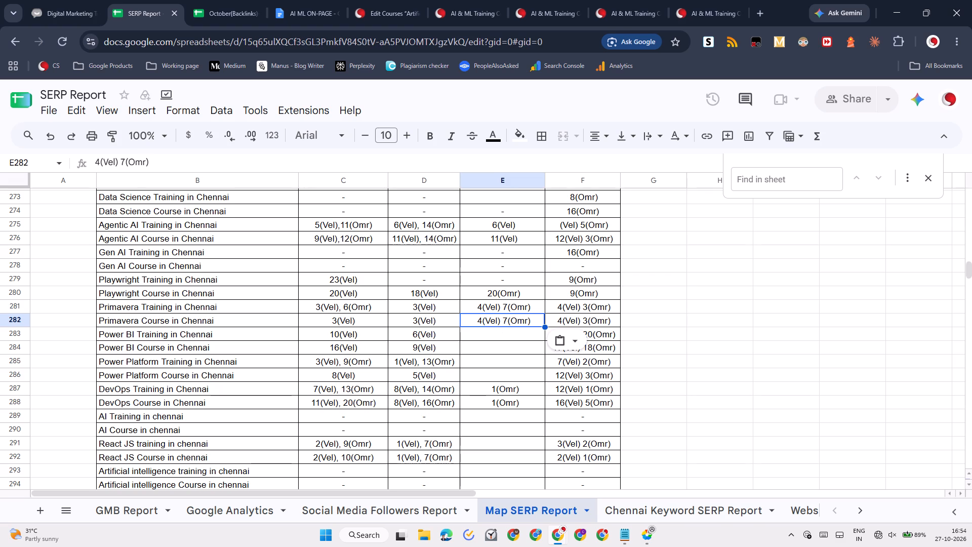
Review the keyword rows from Power BI Training to Artificial intelligence Course for missing Mobile- Oct 27 rankings.
click(496, 333)
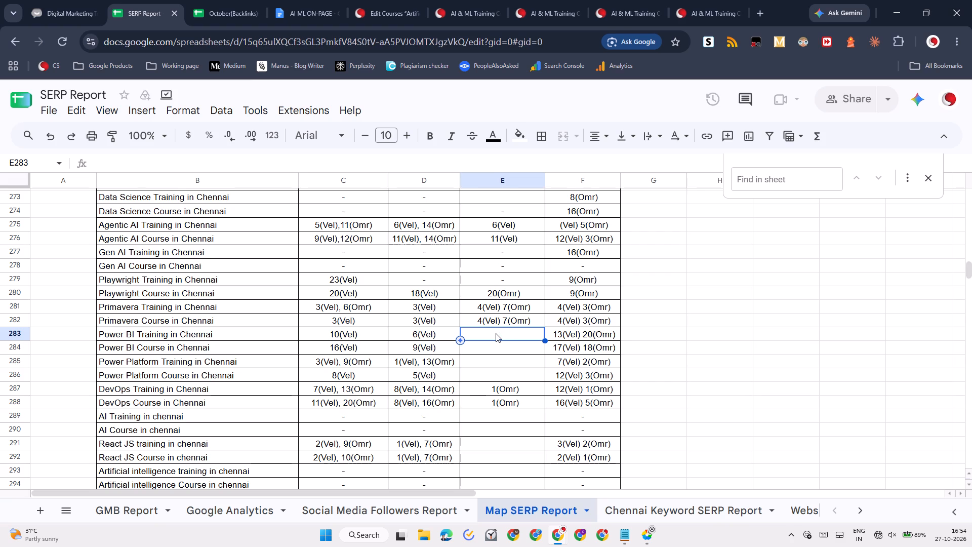
scroll(479, 368, up, 3)
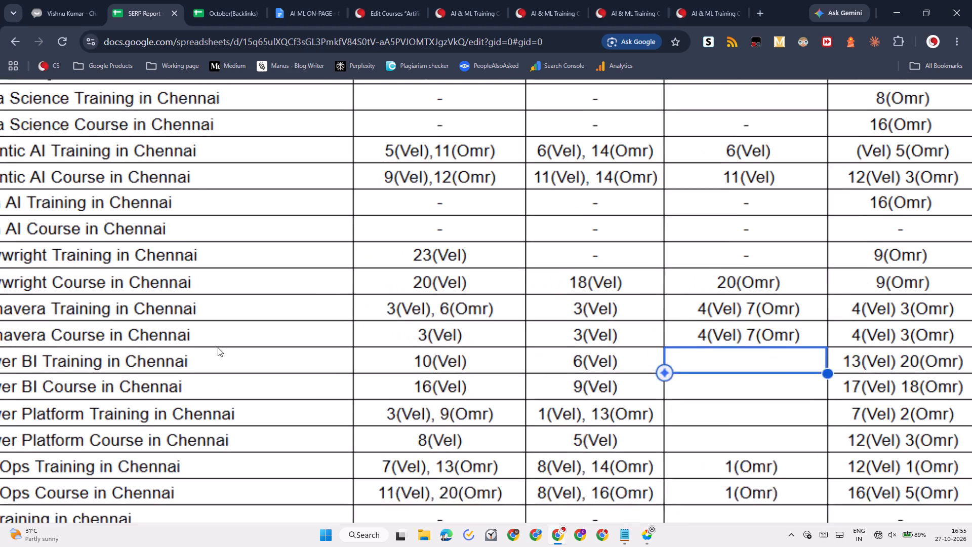
scroll(218, 347, right, 3)
scroll(218, 347, down, 2)
scroll(218, 347, left, 1)
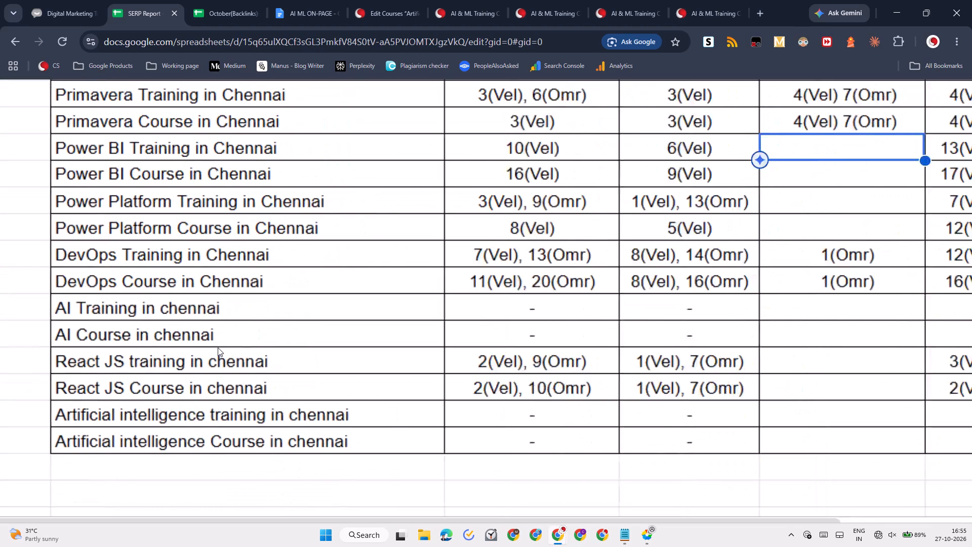
scroll(218, 347, left, 1)
scroll(218, 347, right, 1)
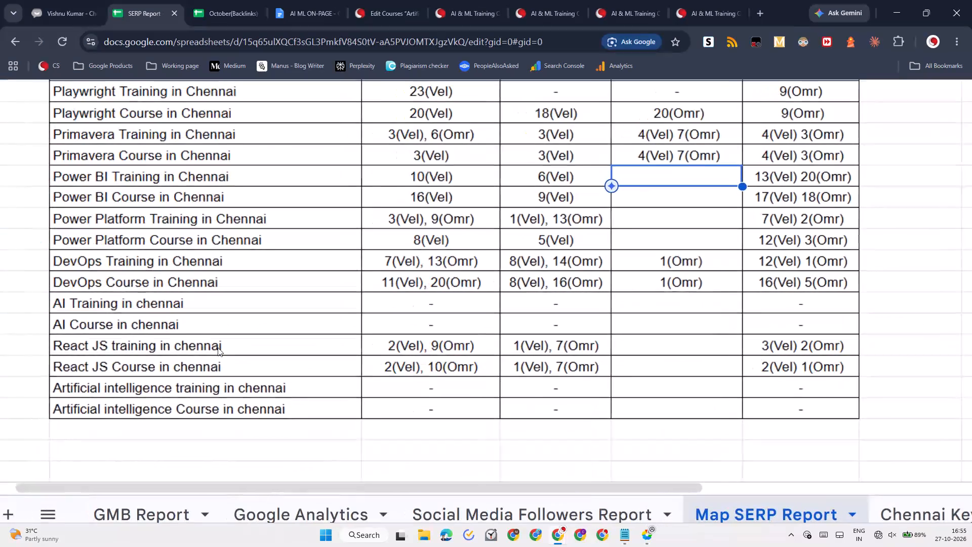
scroll(218, 347, right, 1)
scroll(218, 347, up, 1)
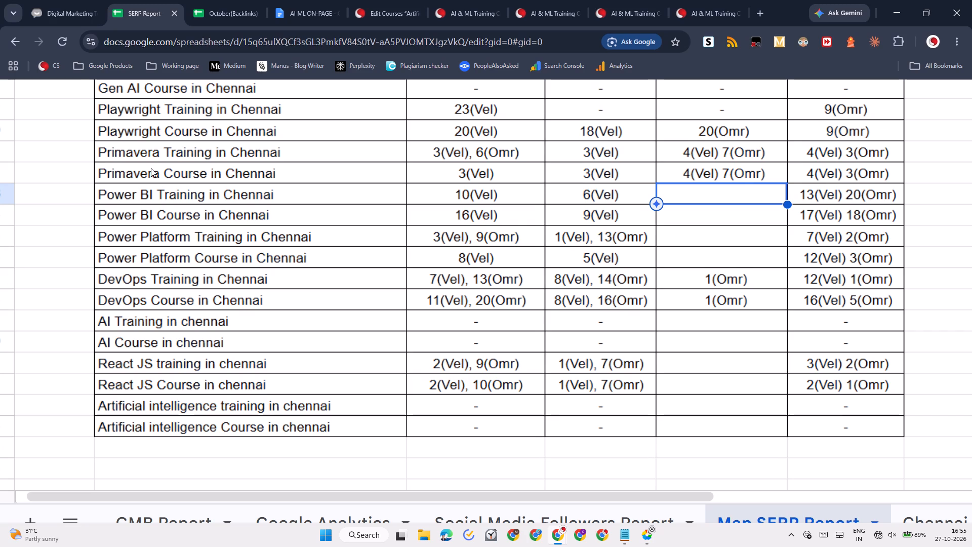
scroll(164, 194, down, 1)
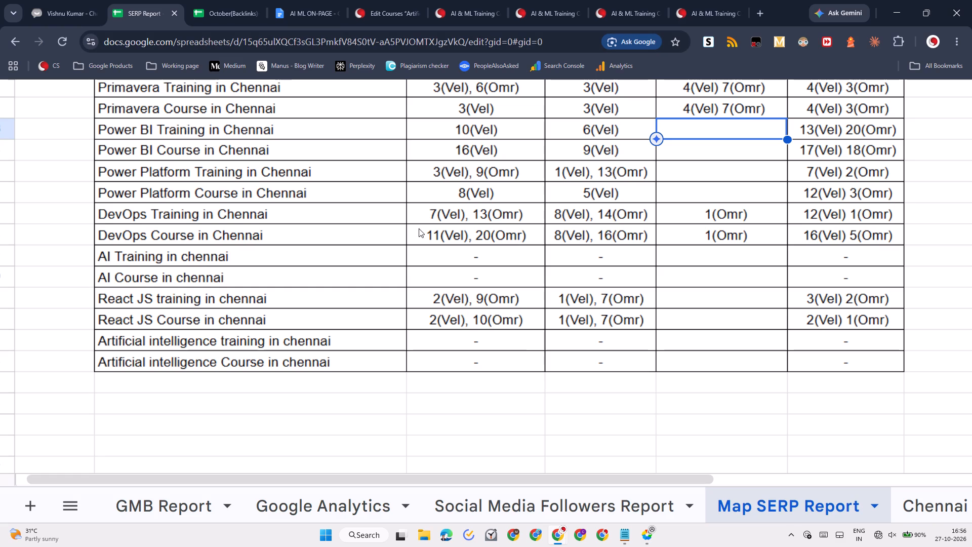
scroll(506, 184, up, 1)
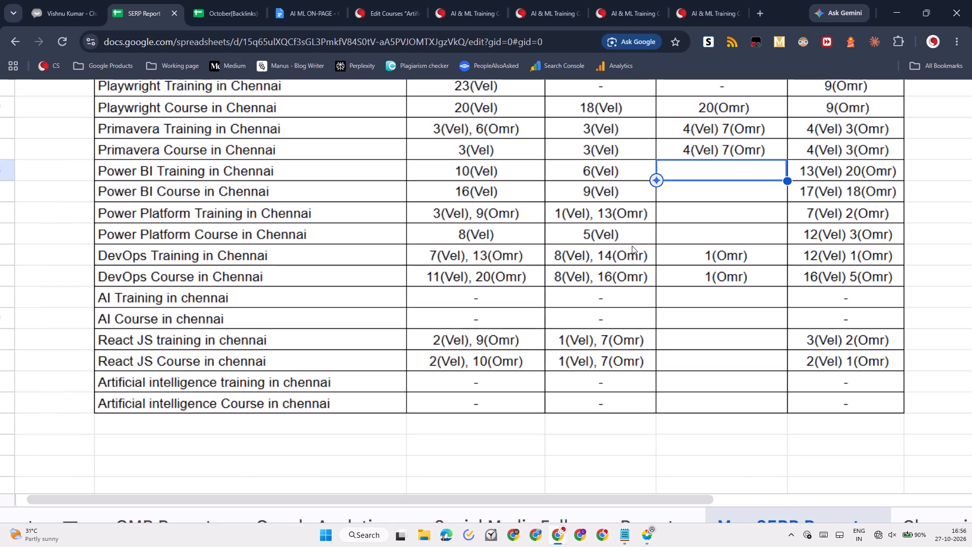
Copy Power Platform Course's Desktop- Oct 18 ranking to the Mobile- Oct 27 cell of Power BI Training in Chennai and change it to 10(Vel).
click(619, 243)
key(ctrl+c)
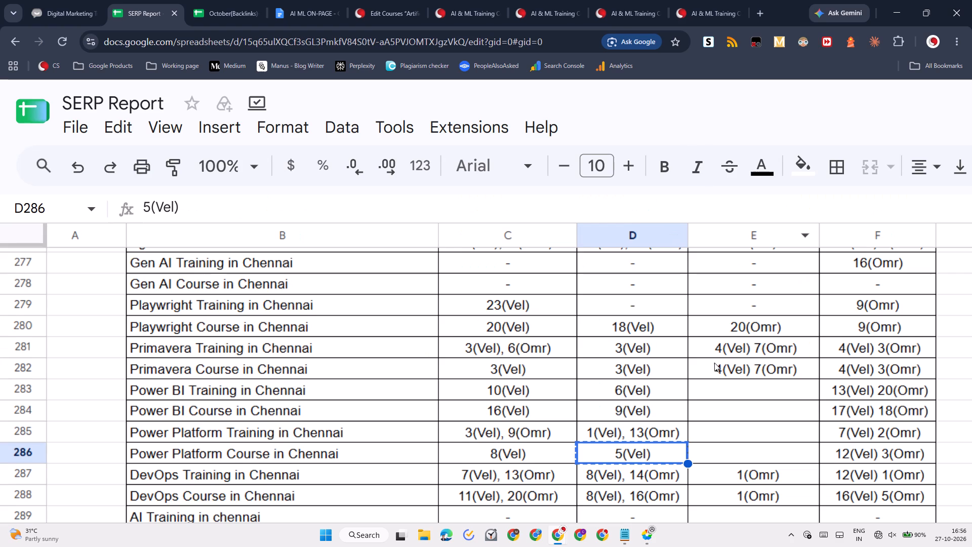
scroll(714, 363, down, 3)
scroll(691, 329, up, 2)
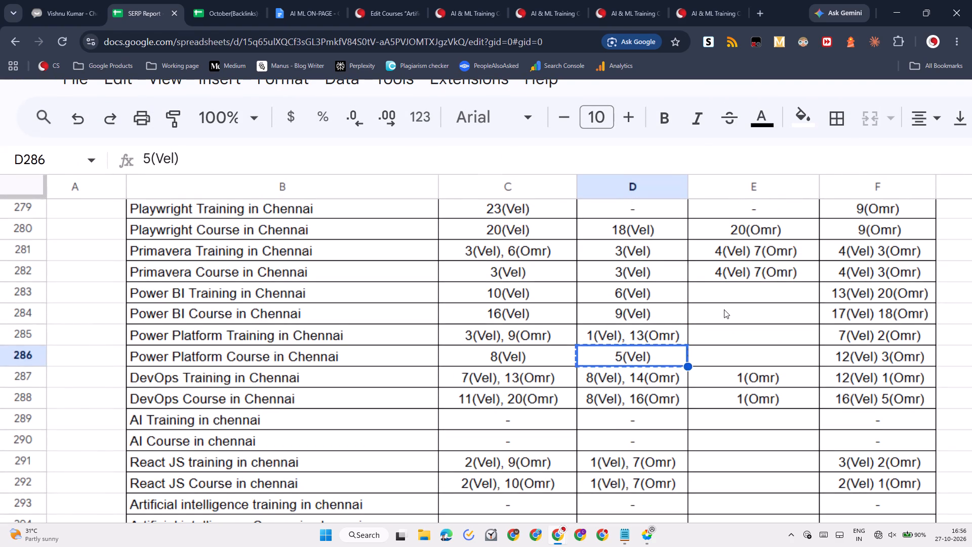
click(724, 309)
click(724, 298)
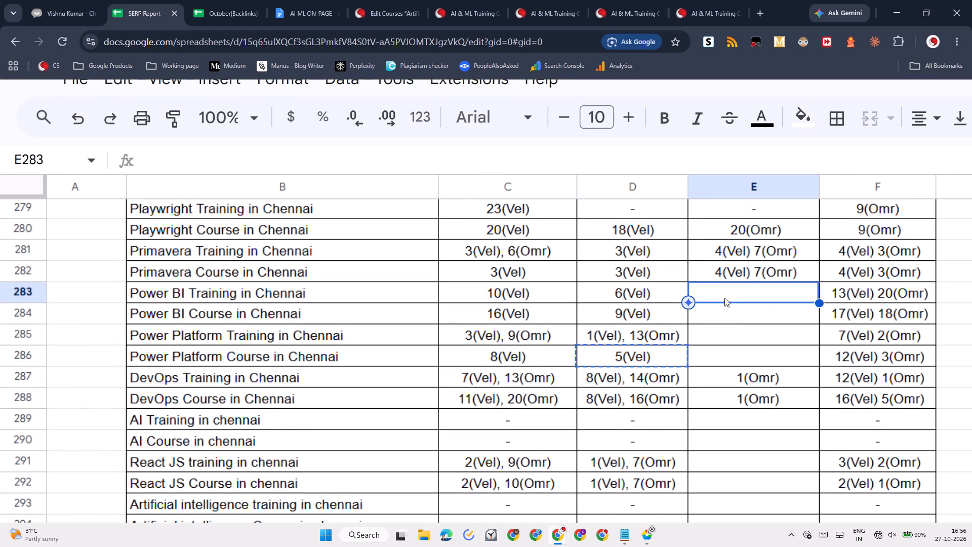
key(ctrl+v)
triple_click(738, 338)
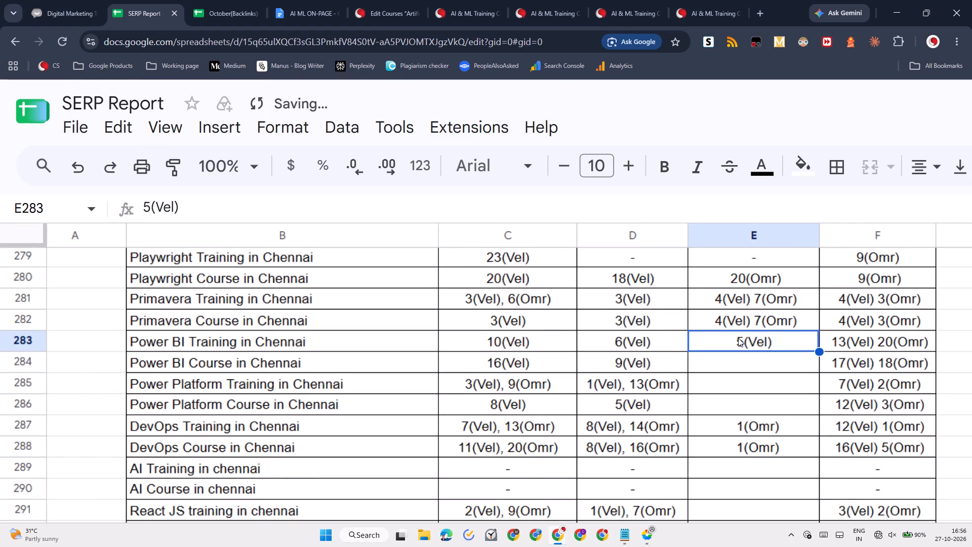
click(738, 338)
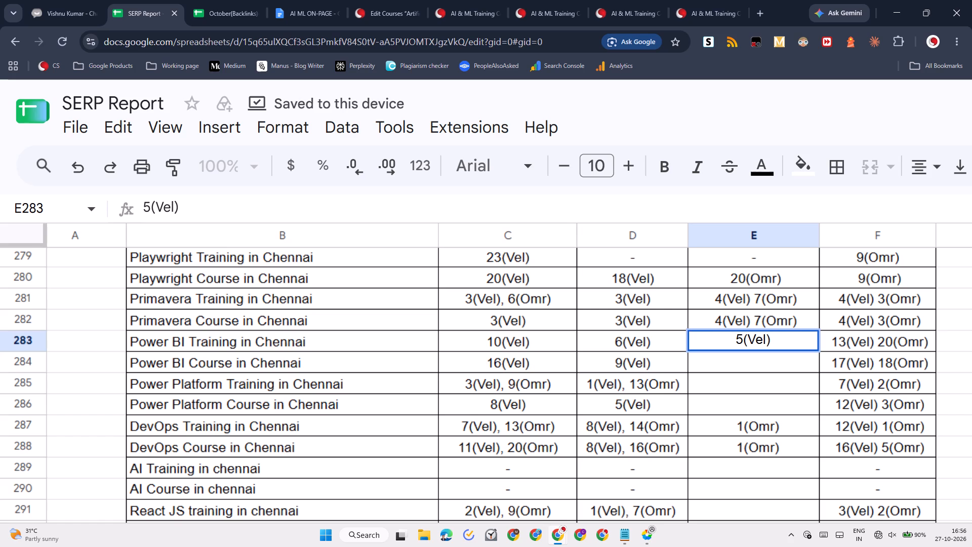
key(Right)
key(BackSpace)
text(10)
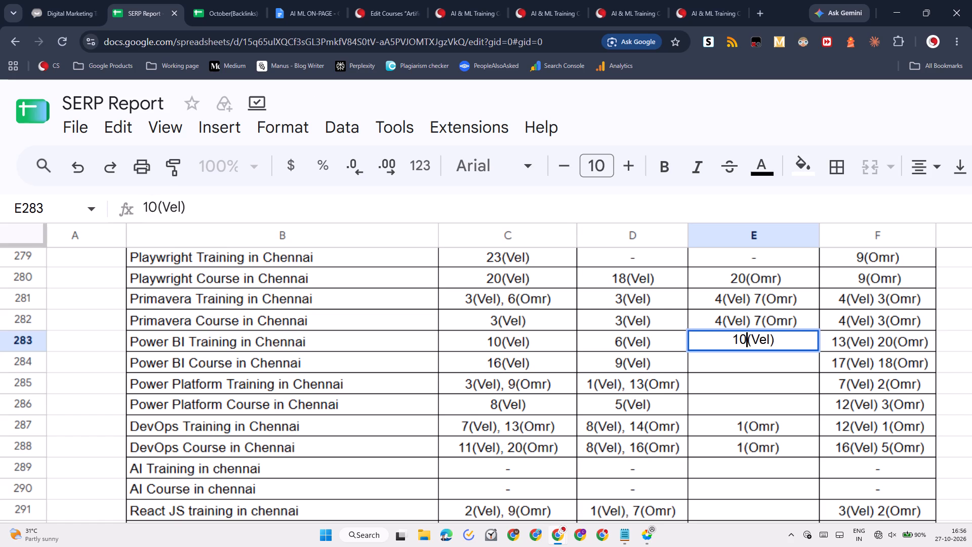
key(Return)
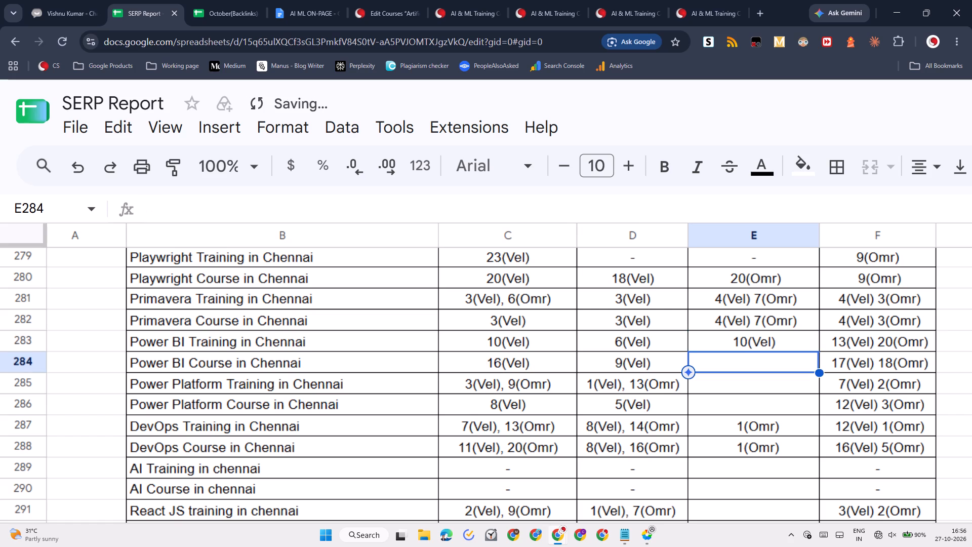
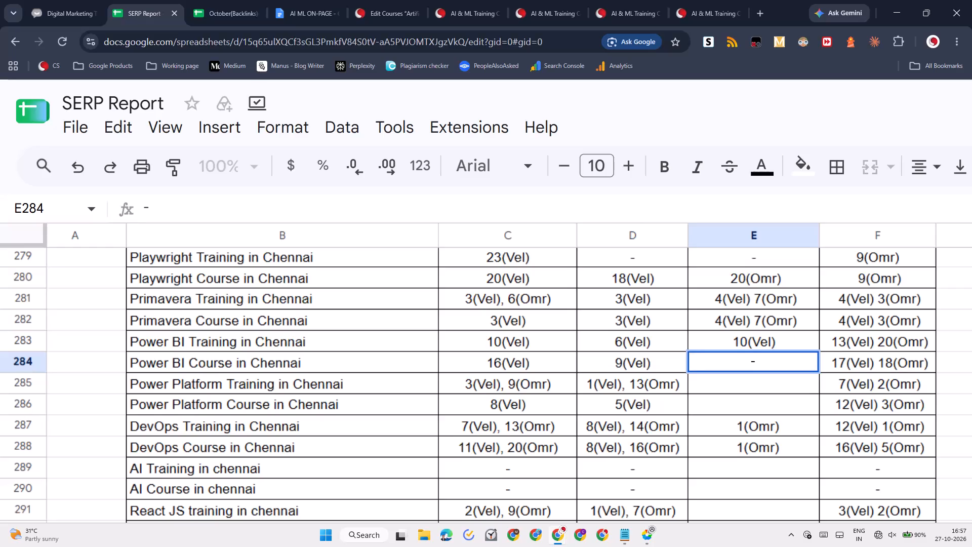
Enter - as the Mobile- Oct 27 ranking of Power BI Course in Chennai.
key(Down)
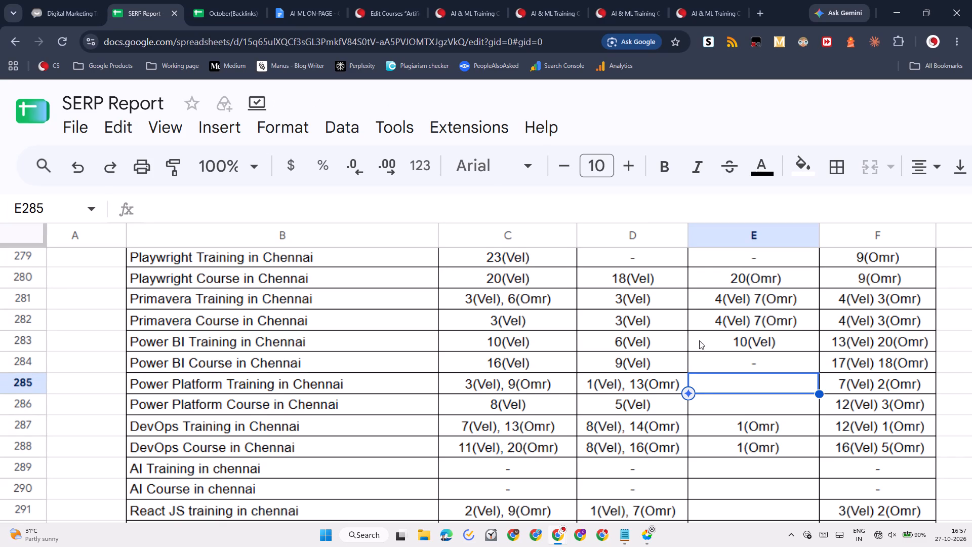
Copy Primavera Training's Mobile- Oct 27 ranking 4(Vel) 7(Omr) to Power Platform Training and Power Platform Course in Chennai.
scroll(448, 373, down, 1)
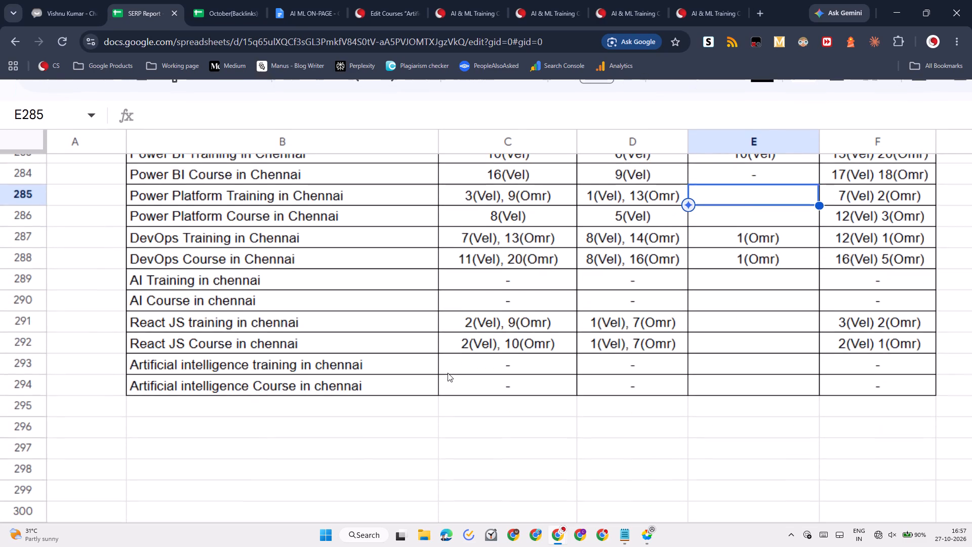
scroll(448, 373, down, 1)
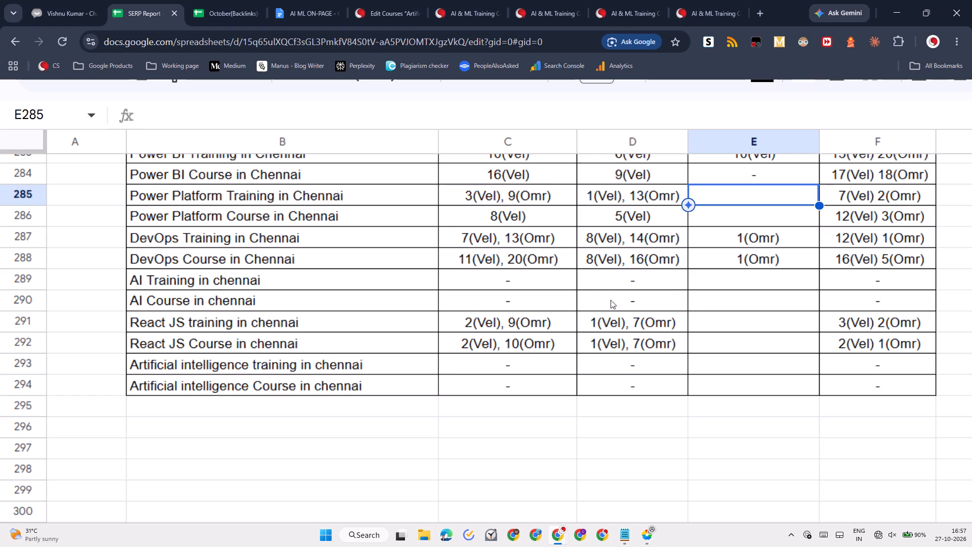
scroll(607, 296, up, 3)
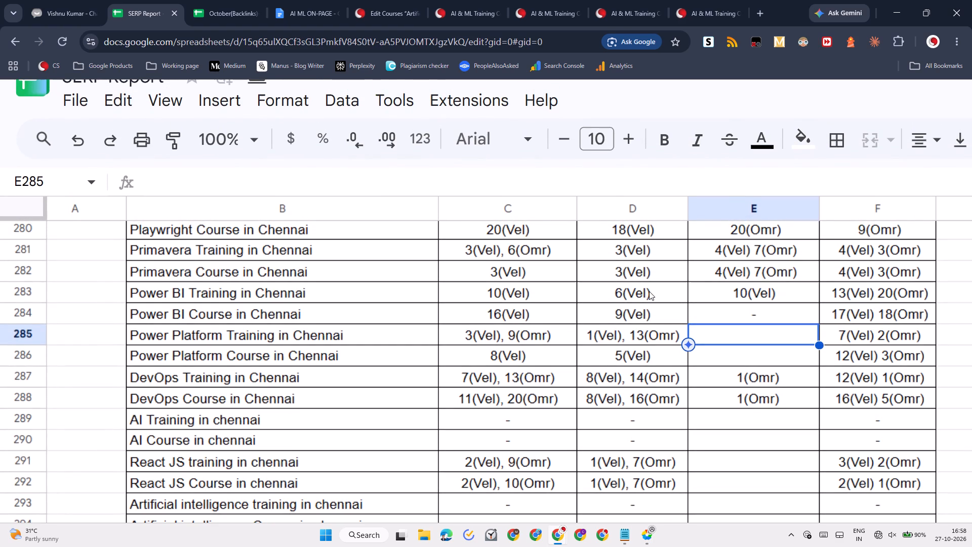
click(762, 257)
key(ctrl+c)
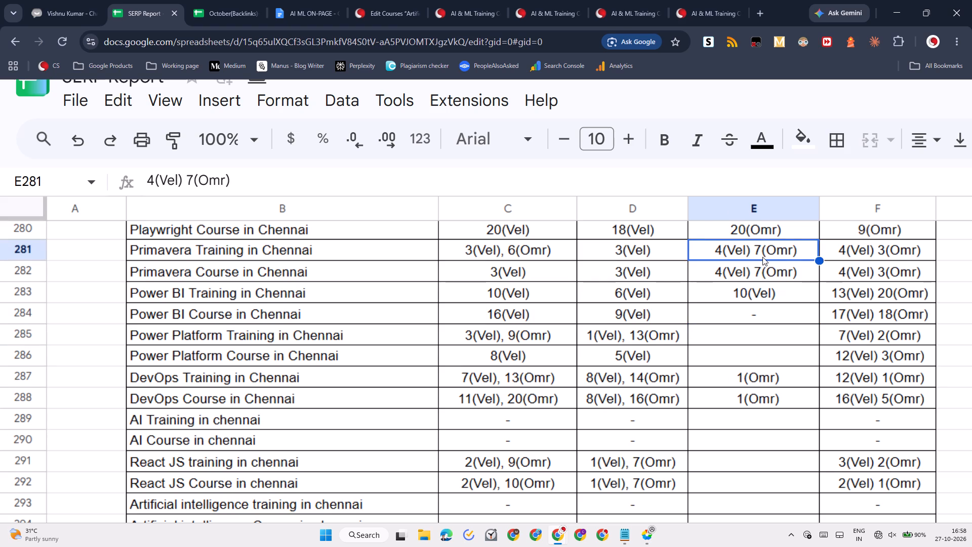
scroll(723, 393, down, 1)
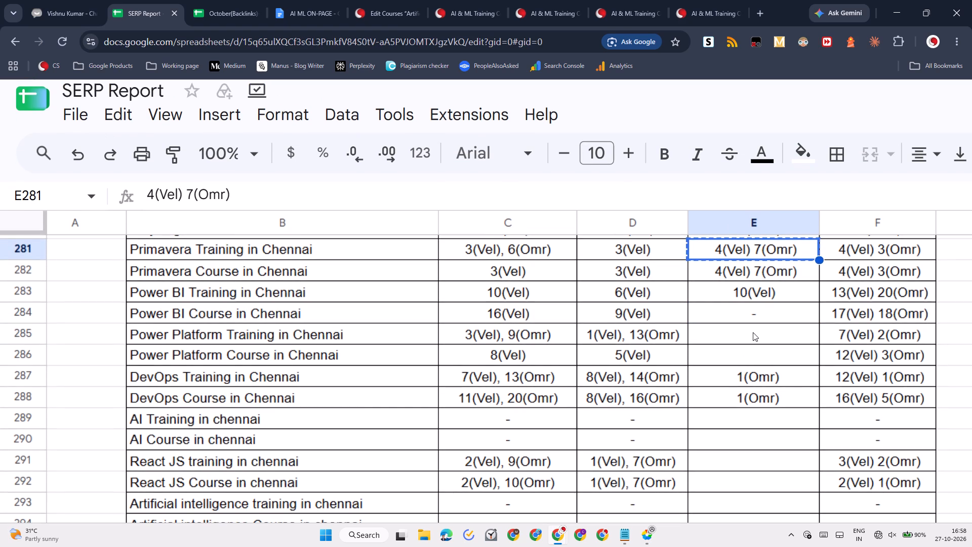
click(753, 332)
key(ctrl+v)
click(750, 363)
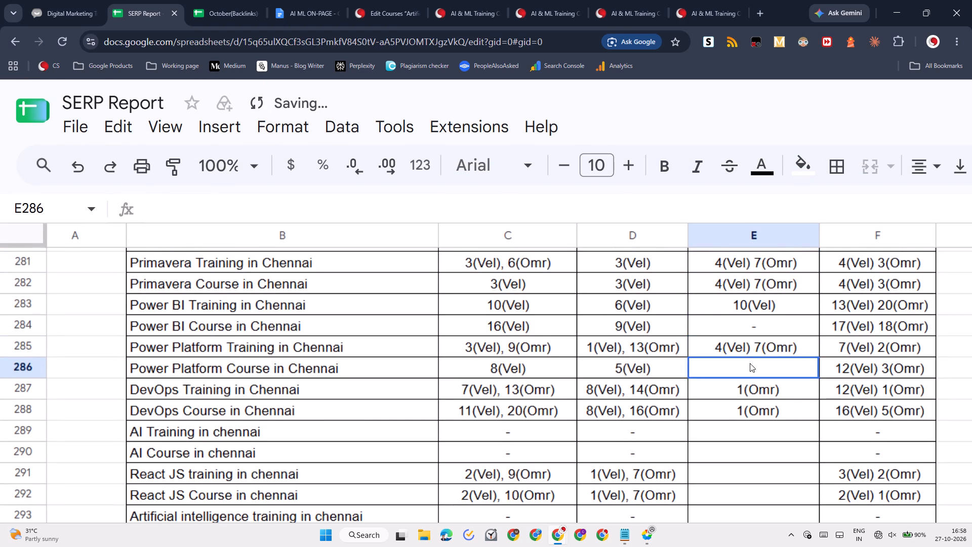
key(ctrl+v)
Change the Mobile- Oct 27 ranking of Power Platform Training in Chennai to 4(Vel) 6(Omr).
triple_click(761, 353)
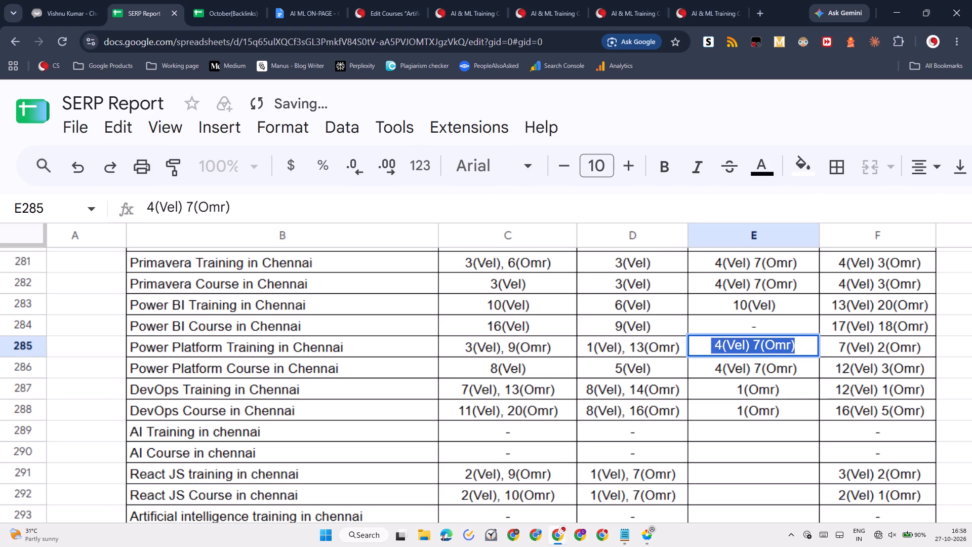
click(760, 346)
key(BackSpace)
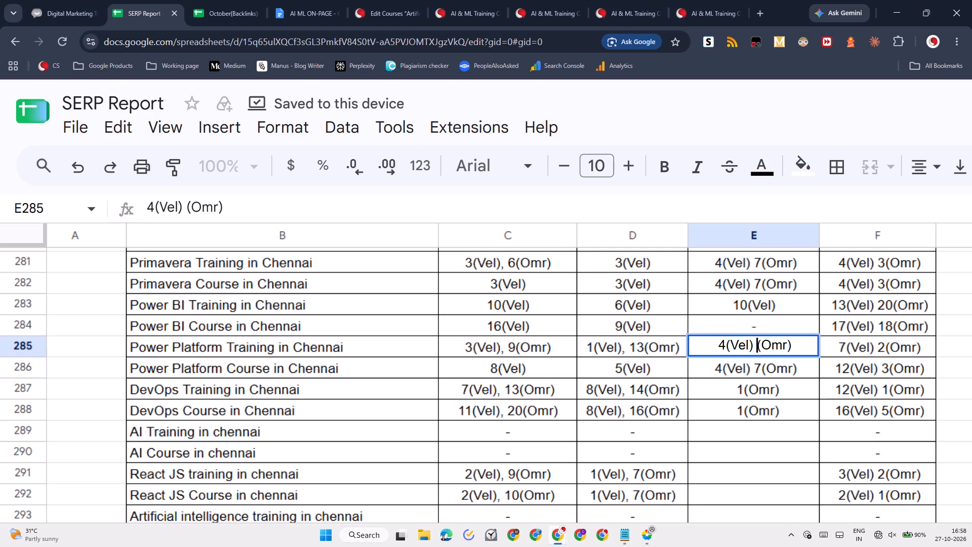
key(6)
key(Down)
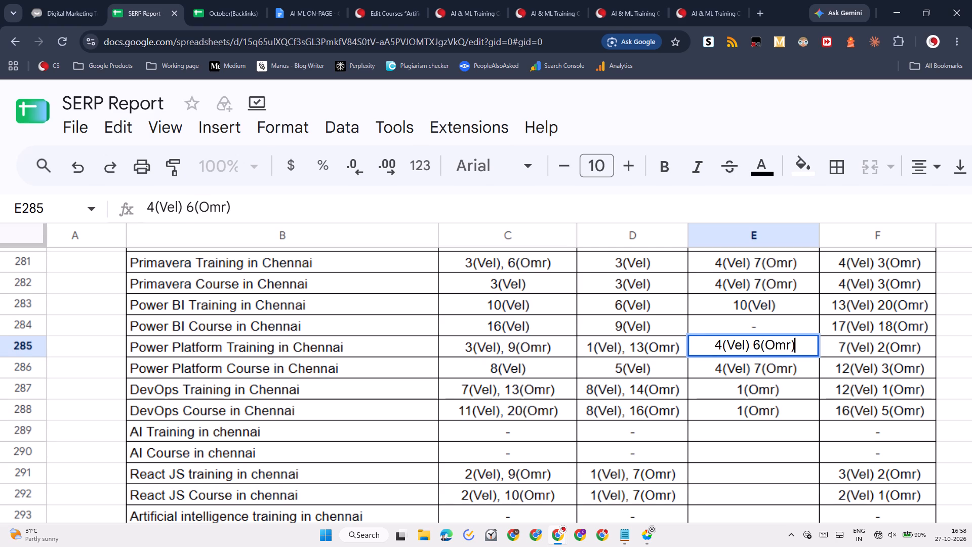
click(786, 364)
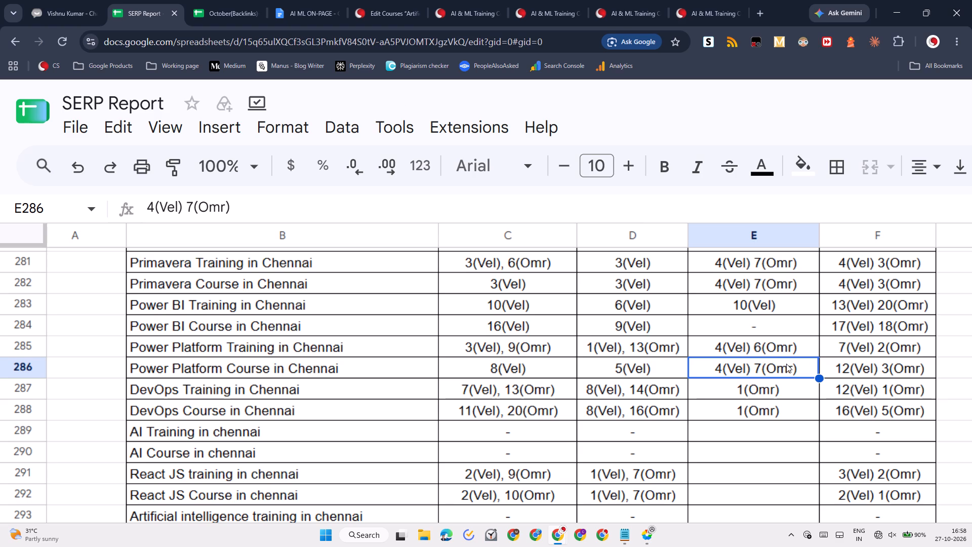
Change the Mobile- Oct 27 ranking of Power Platform Course in Chennai to 10(Vel) 9(Omr).
triple_click(758, 369)
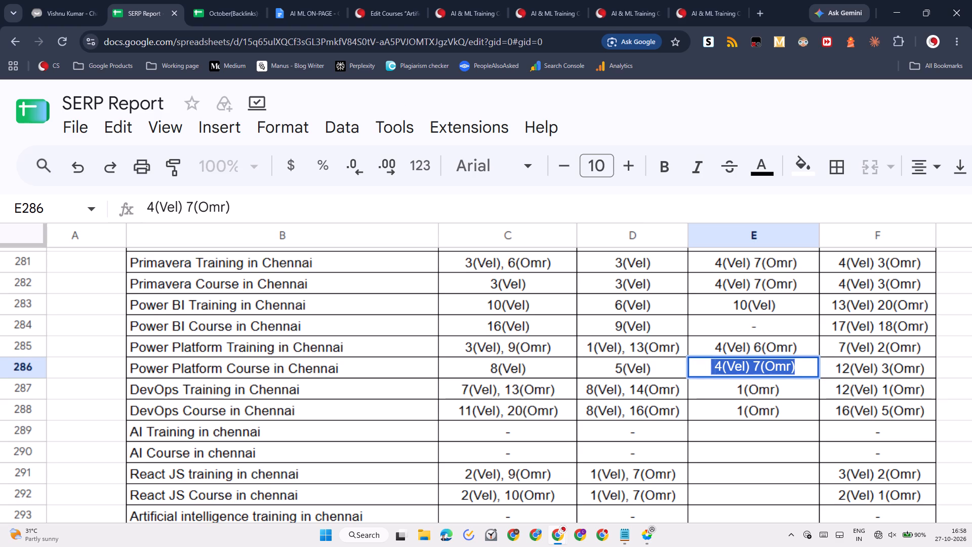
click(758, 369)
key(BackSpace)
key(9)
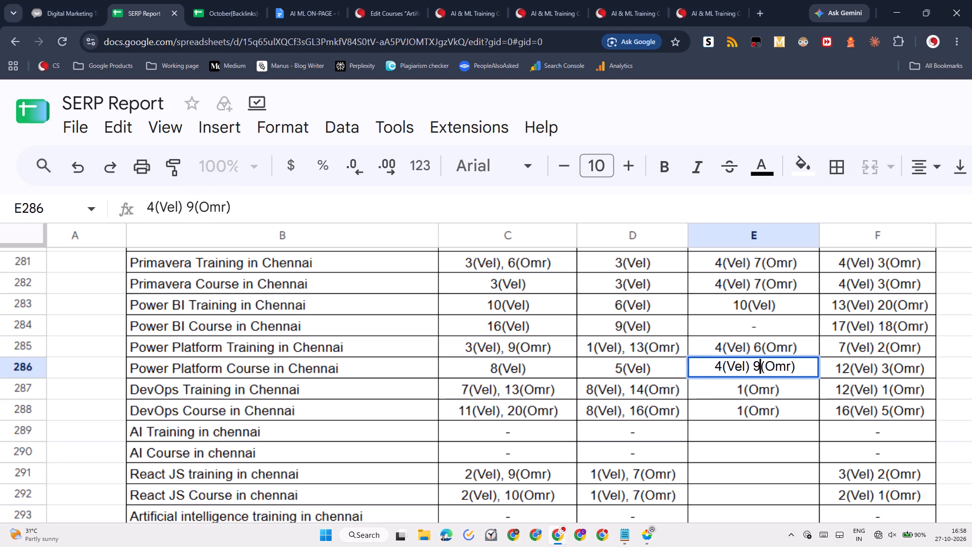
key(Left)
key(Left)
key(Left)
key(Left)
key(Left)
key(Left)
key(Left)
key(BackSpace)
text(10)
key(Return)
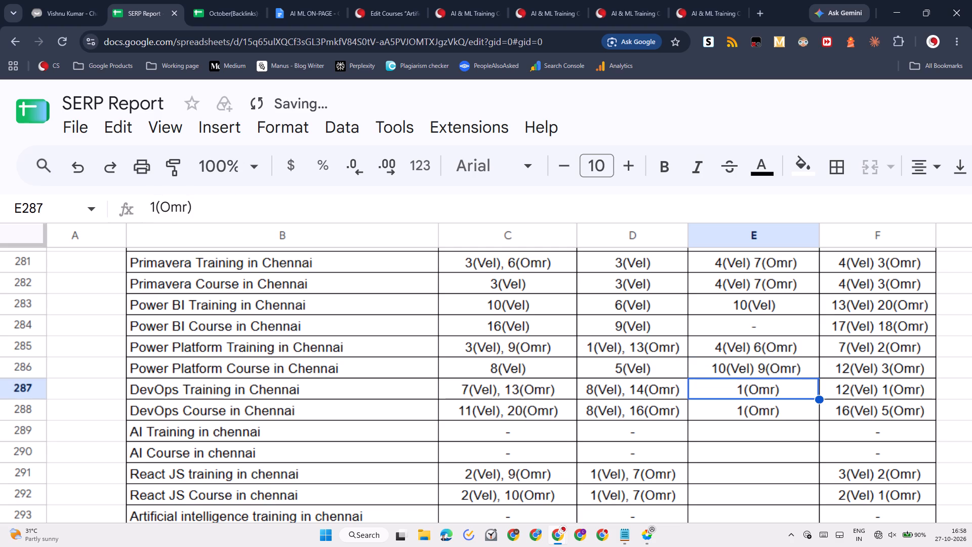
Select the empty Mobile- Oct 27 cell of AI Training in chennai.
scroll(787, 445, down, 1)
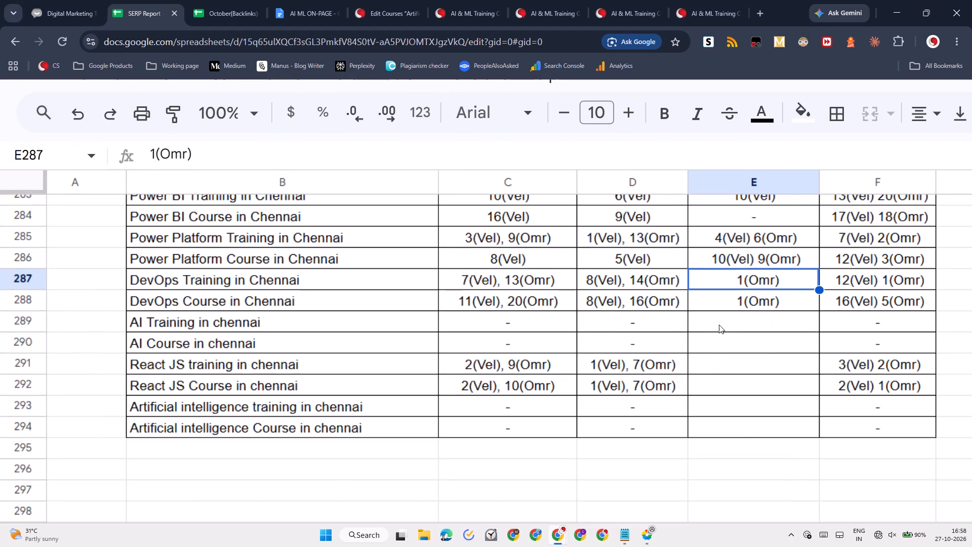
click(720, 325)
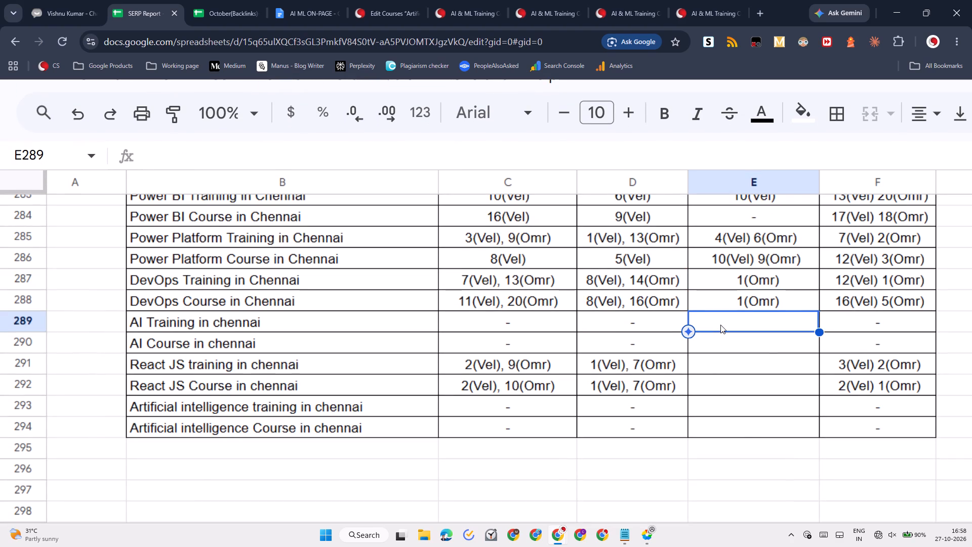
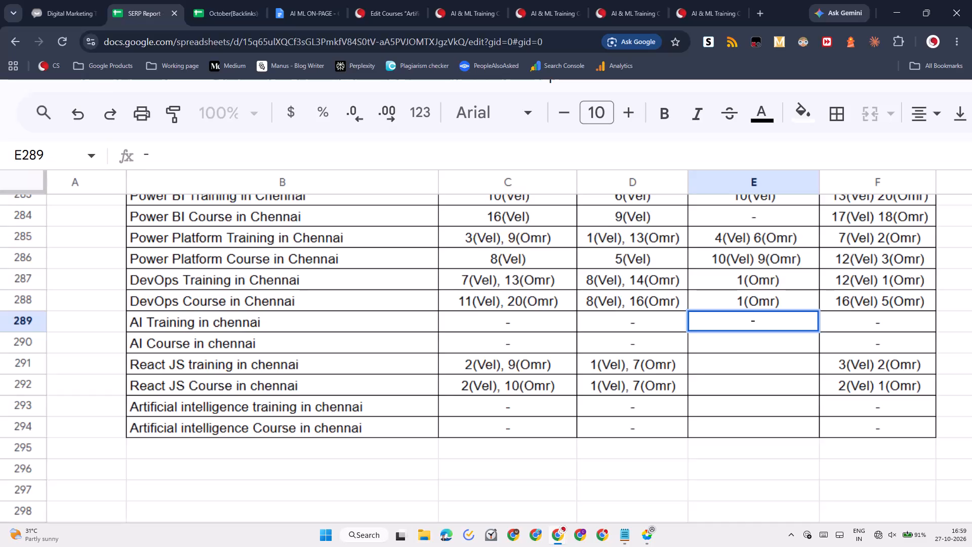
Enter a dash as the Mobile- Oct 27 ranking for both AI Training in chennai and AI Course in chennai.
key(BackSpace)
key(Down)
key(minus)
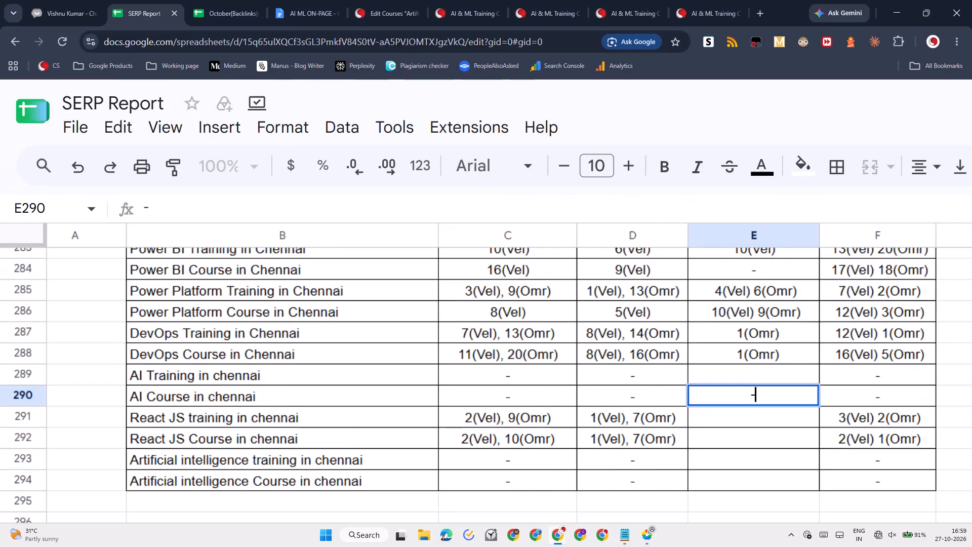
key(Up)
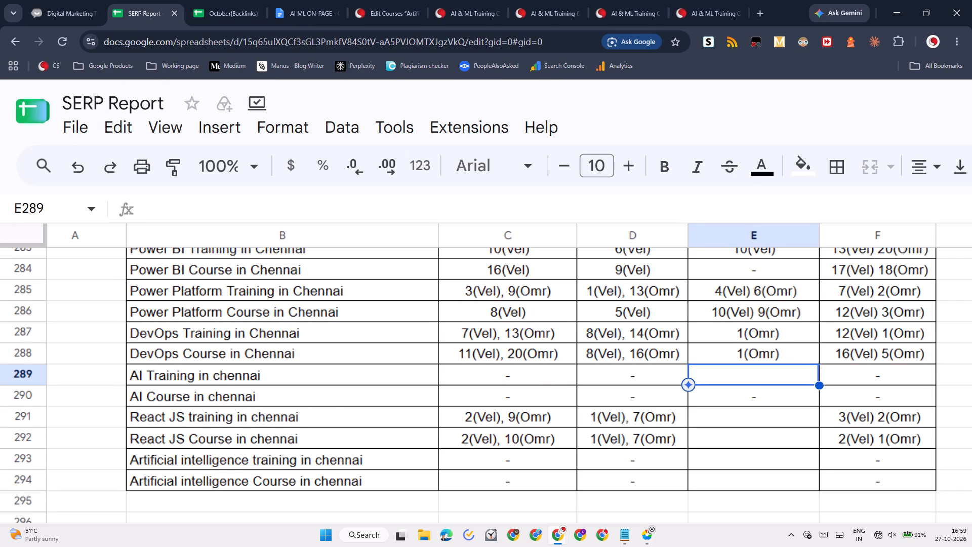
key(minus)
key(Down)
key(Down)
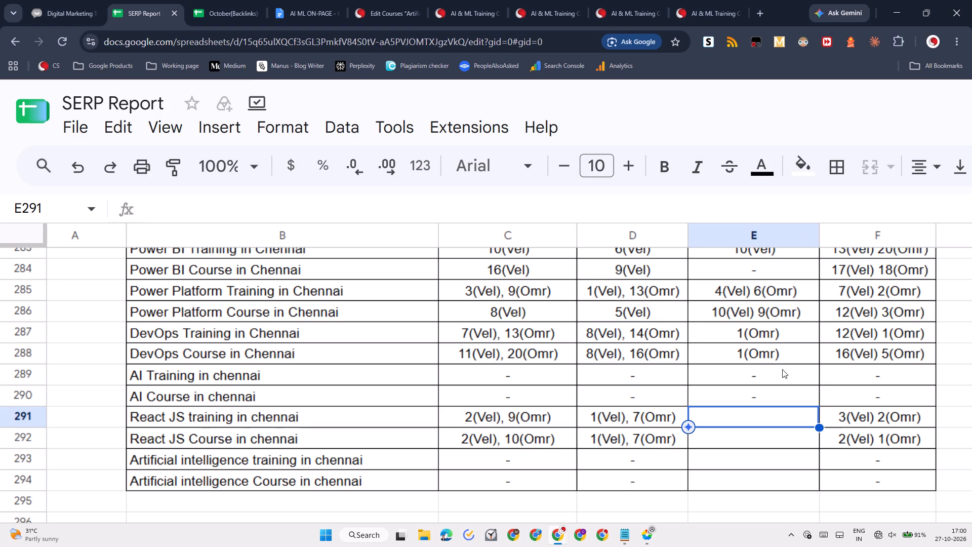
Copy Power Platform Training's Mobile- Oct 27 ranking 4(Vel) 6(Omr) to React JS training and React JS Course in chennai.
click(763, 295)
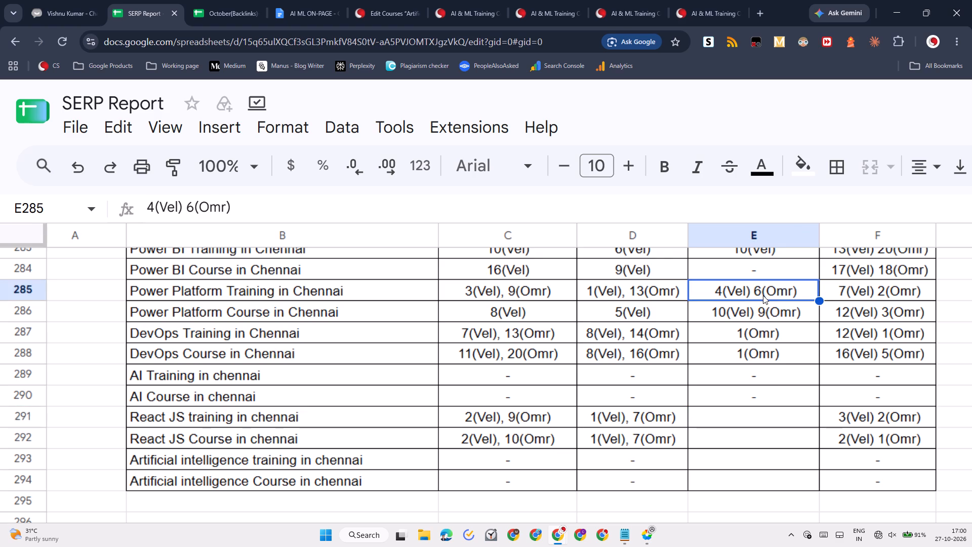
key(ctrl+c)
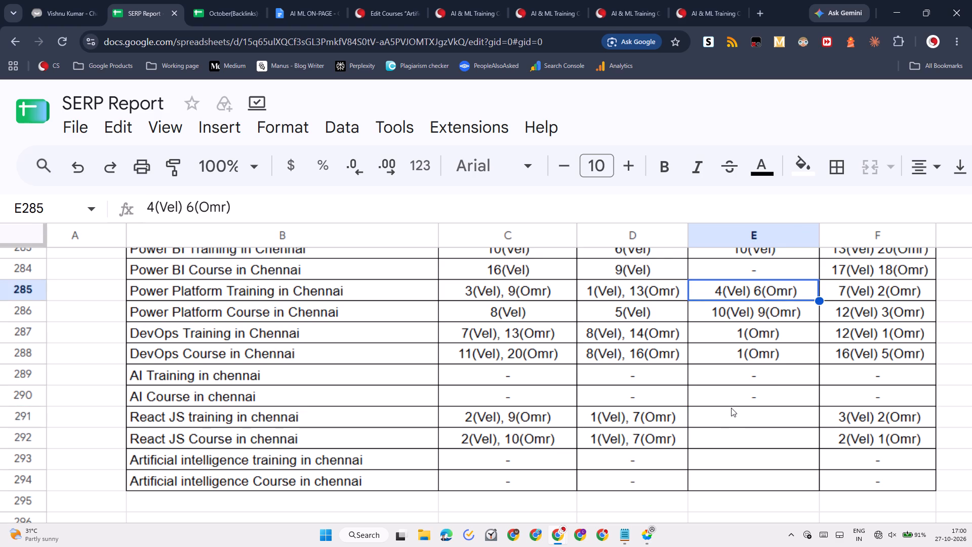
click(731, 407)
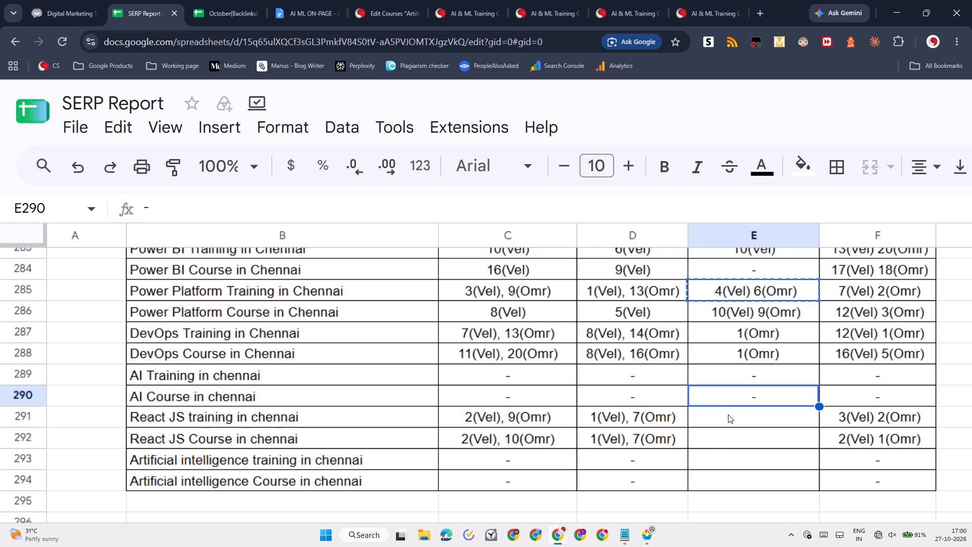
click(728, 414)
key(ctrl+v)
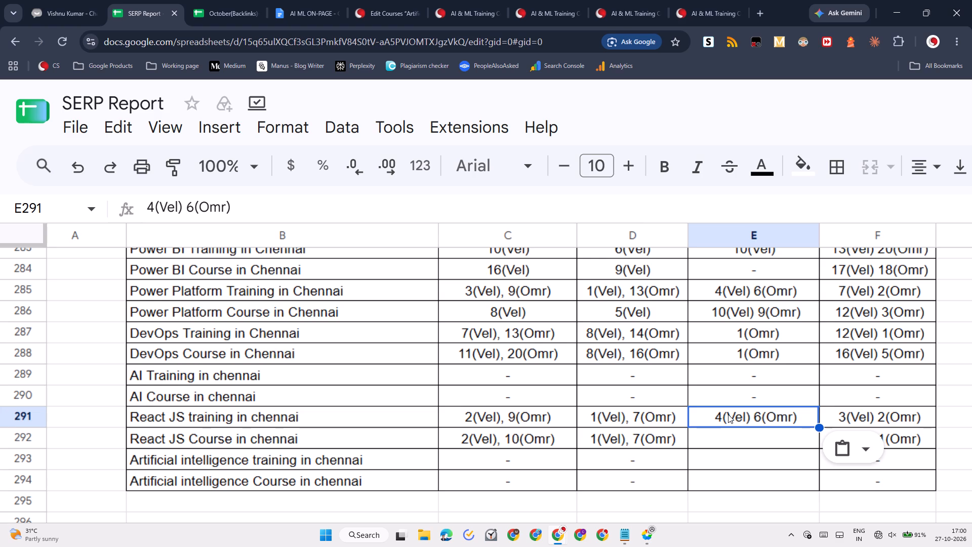
click(738, 440)
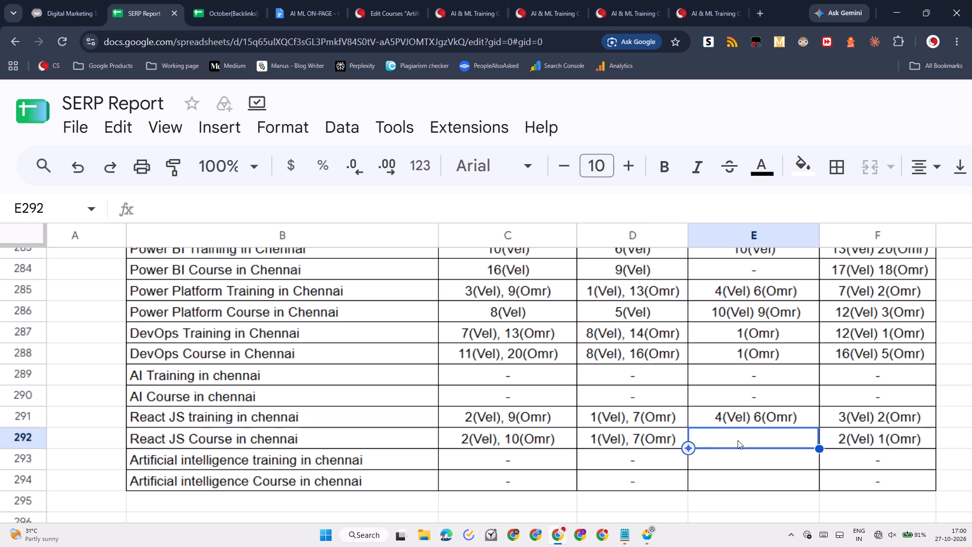
click(738, 440)
key(ctrl+v)
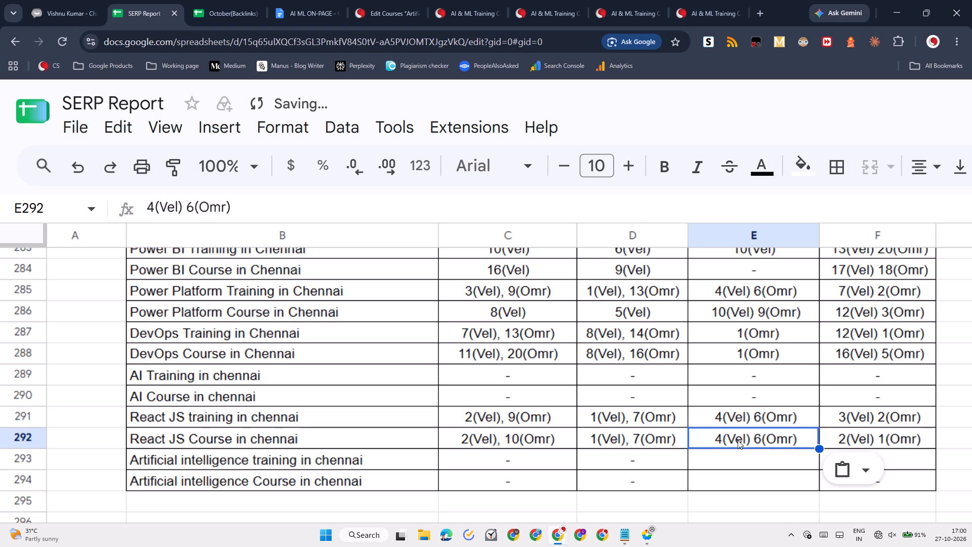
Change the Mobile- Oct 27 ranking of React JS training in chennai to 3(Vel) 6(Omr).
double_click(723, 416)
click(723, 416)
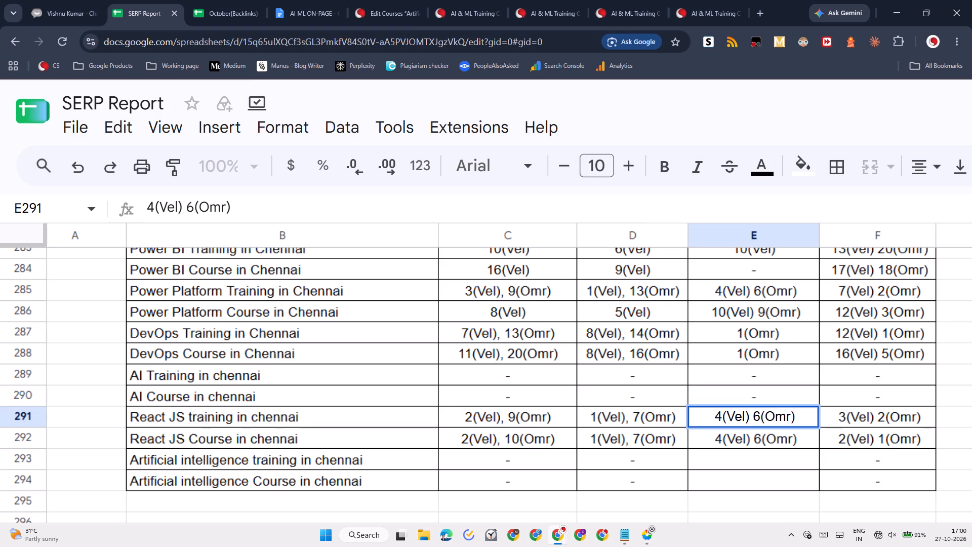
key(BackSpace)
key(3)
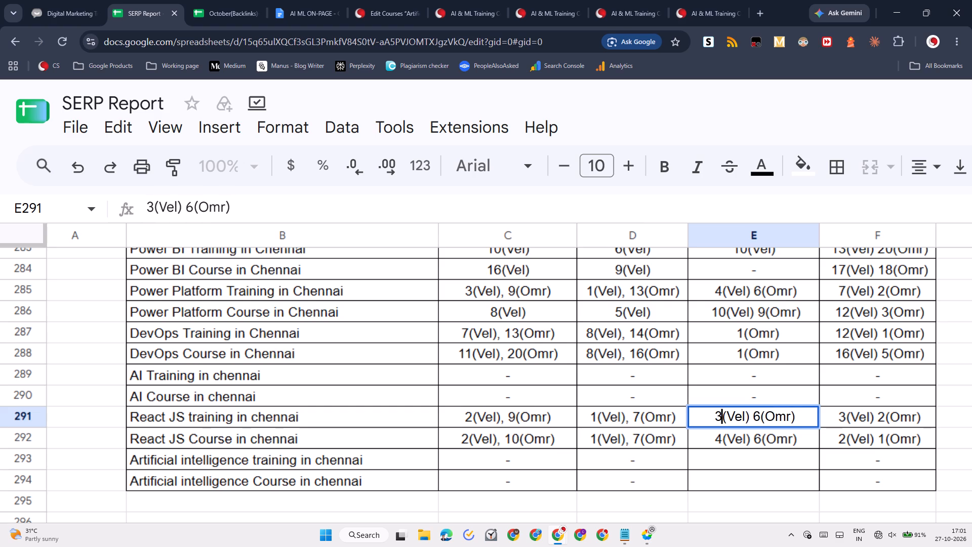
click(620, 459)
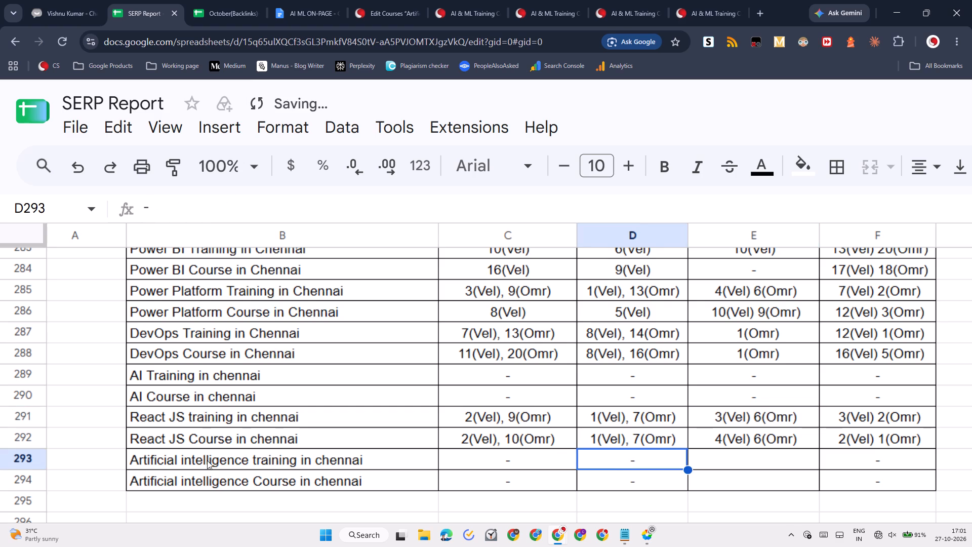
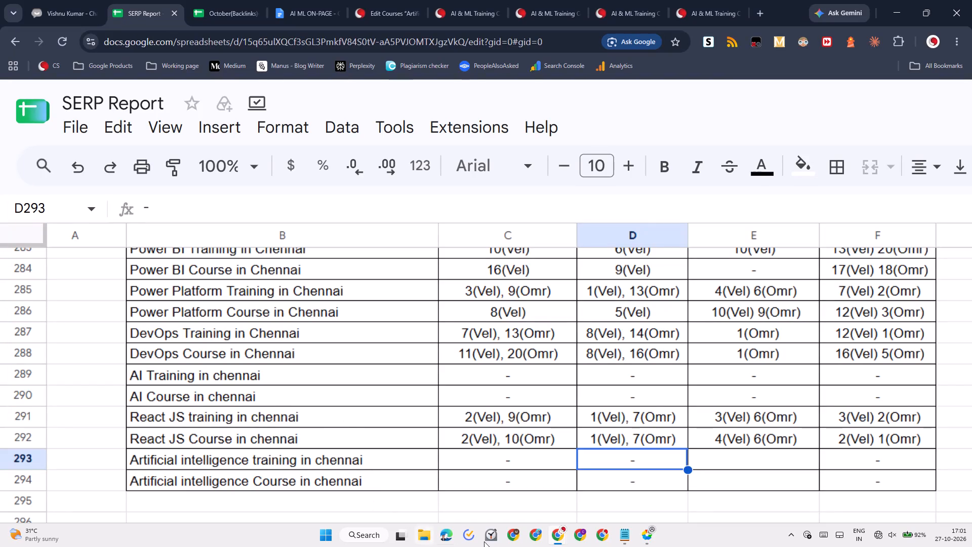
Enter a dash as the Mobile- Oct 27 ranking for both Artificial intelligence training and Artificial intelligence Course in chennai.
click(754, 459)
key(minus)
key(Down)
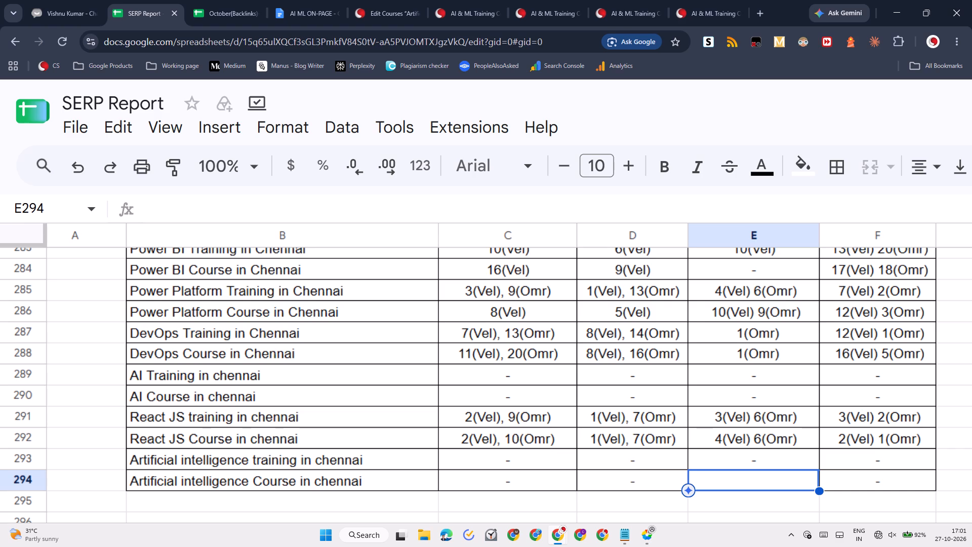
key(minus)
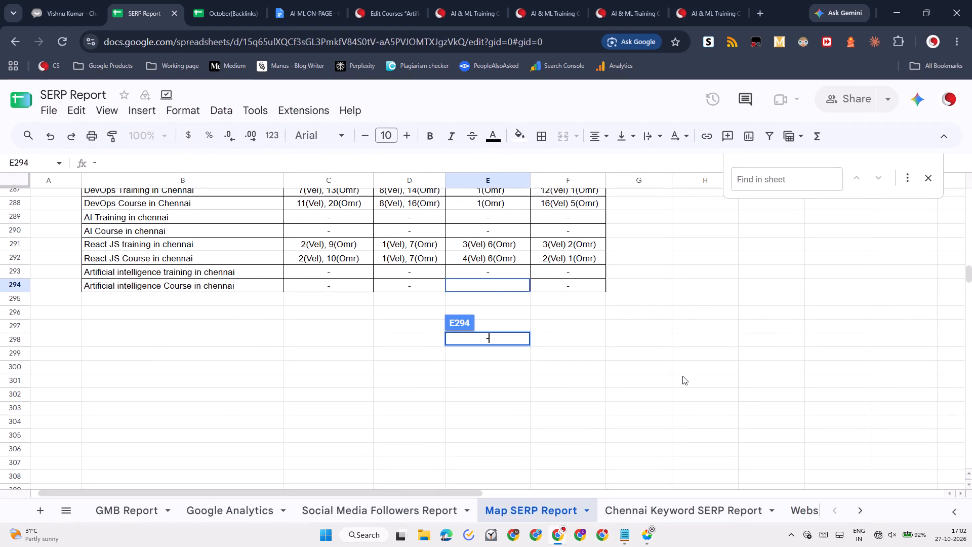
click(682, 376)
Review the Oct 27 rankings in the Map SERP table and the keyword tables on the Chennai Keyword SERP Report sheet.
scroll(682, 376, up, 4)
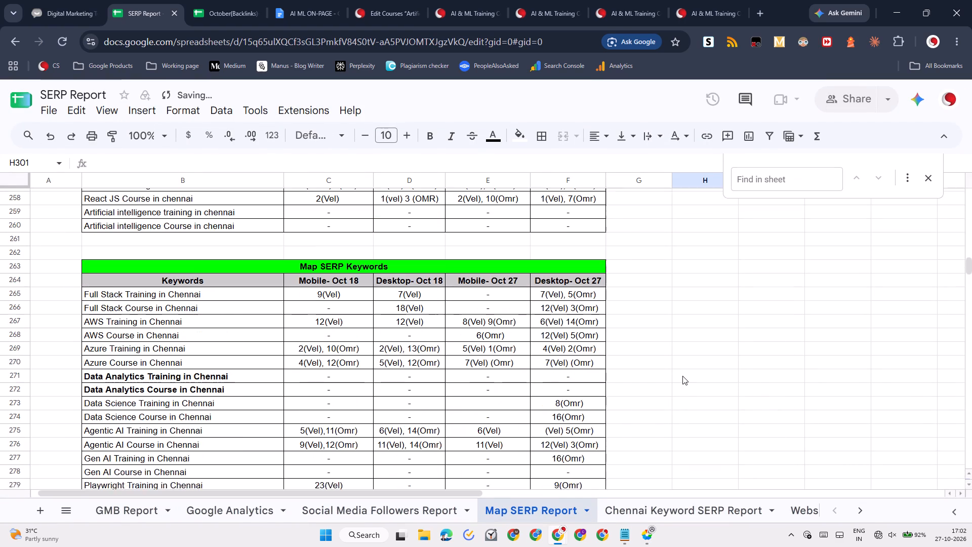
scroll(682, 376, down, 1)
scroll(682, 376, up, 1)
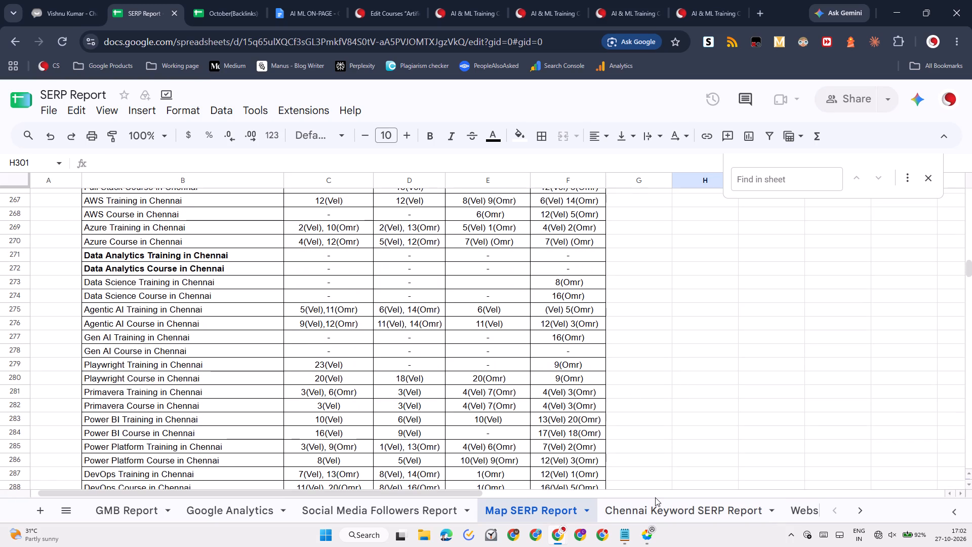
click(644, 509)
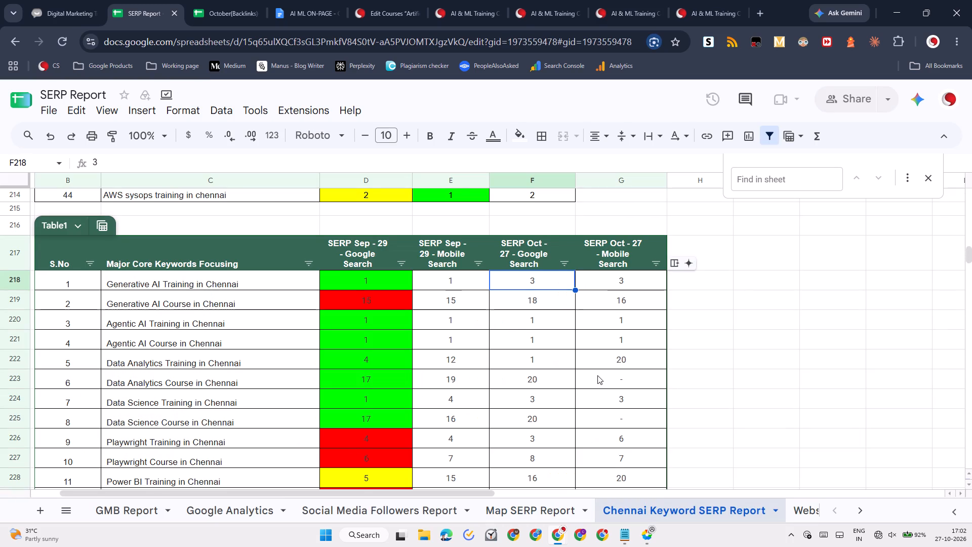
scroll(597, 375, down, 1)
click(712, 353)
scroll(712, 353, up, 3)
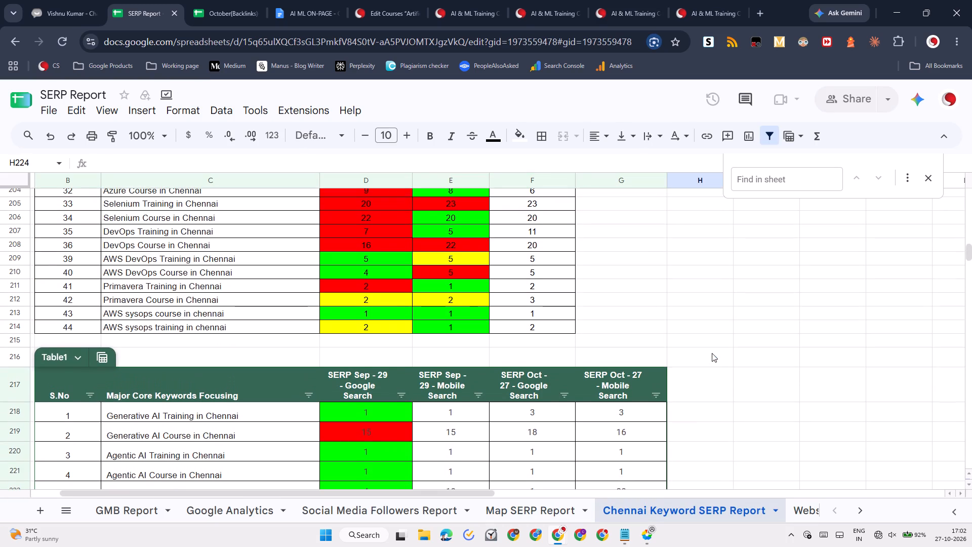
scroll(696, 300, up, 5)
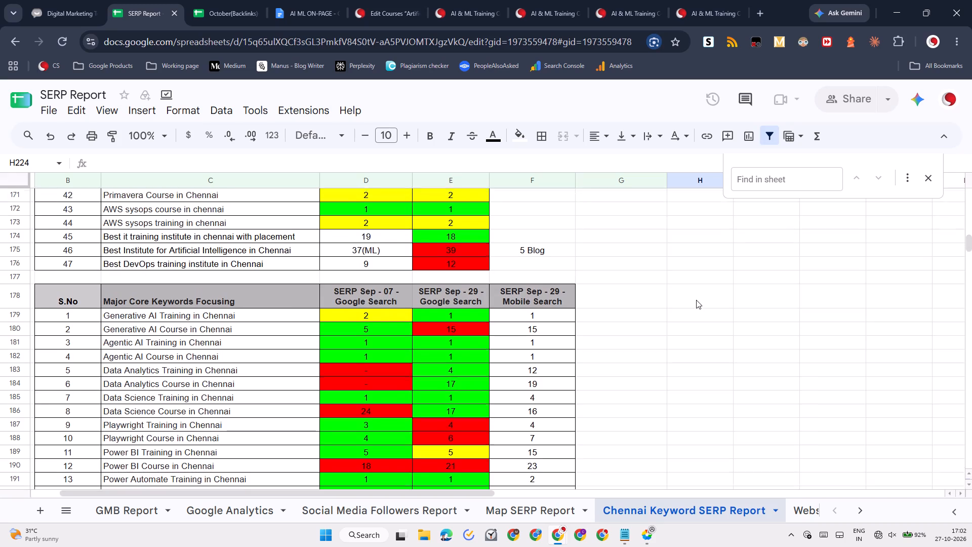
scroll(696, 300, down, 7)
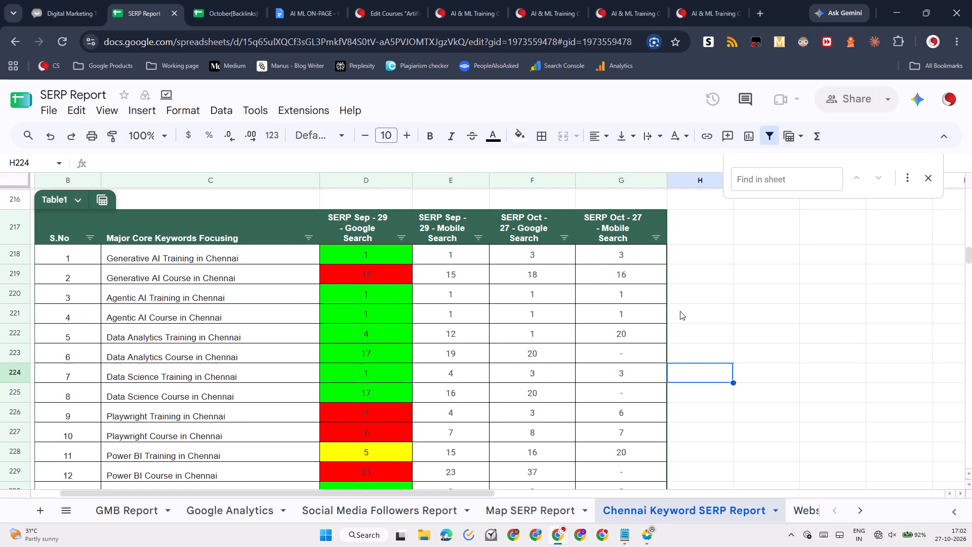
scroll(727, 374, down, 2)
click(715, 377)
scroll(715, 377, down, 3)
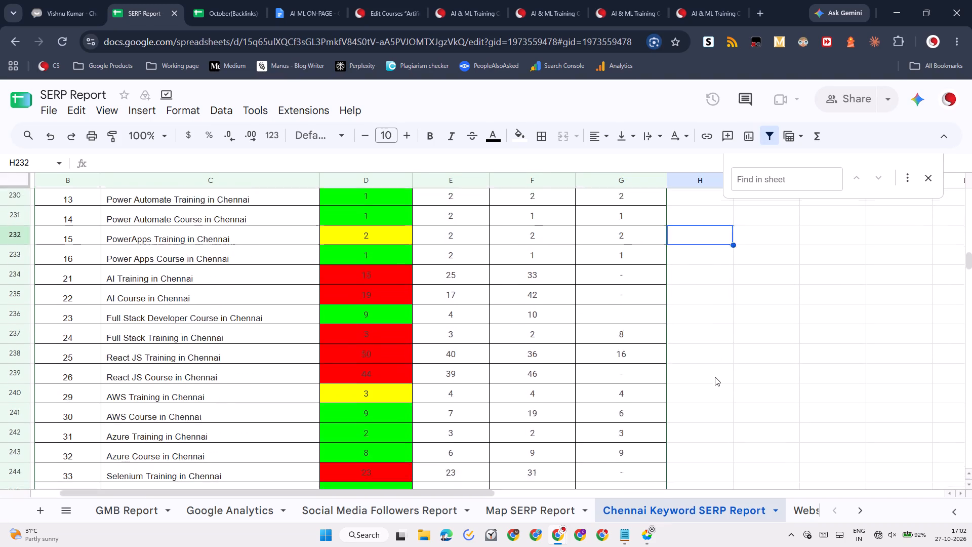
scroll(715, 377, down, 2)
scroll(715, 377, up, 4)
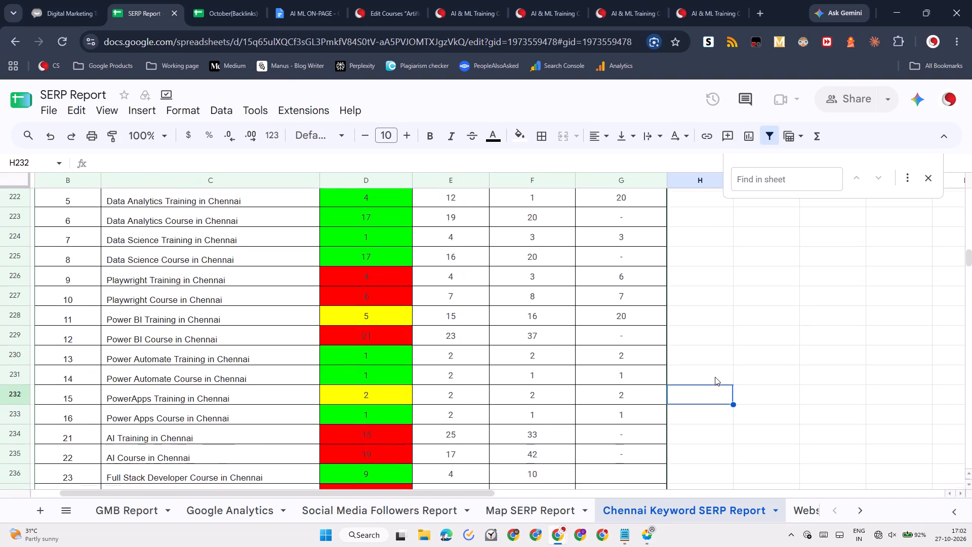
scroll(713, 312, up, 3)
Remove the filter from Table1's header row 217 on the Chennai Keyword SERP Report sheet.
click(707, 300)
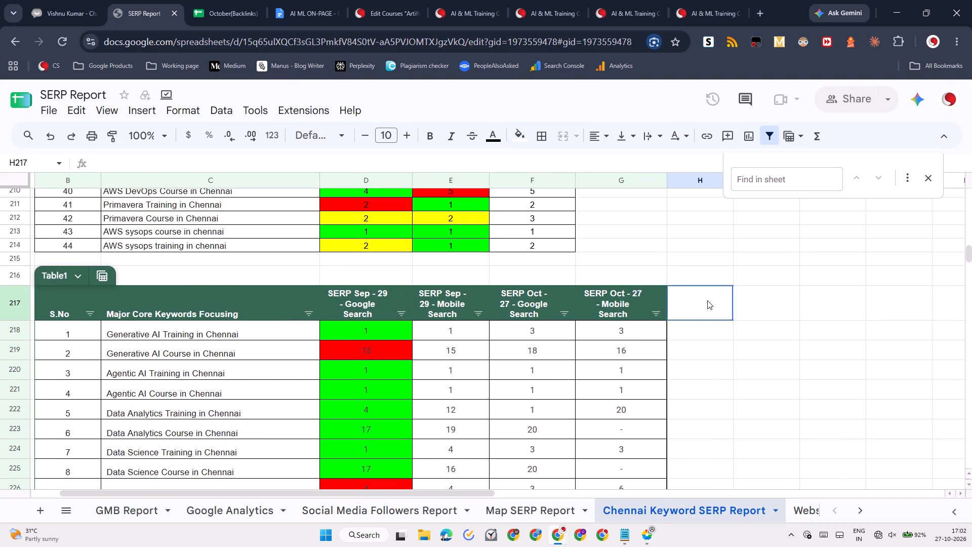
click(70, 304)
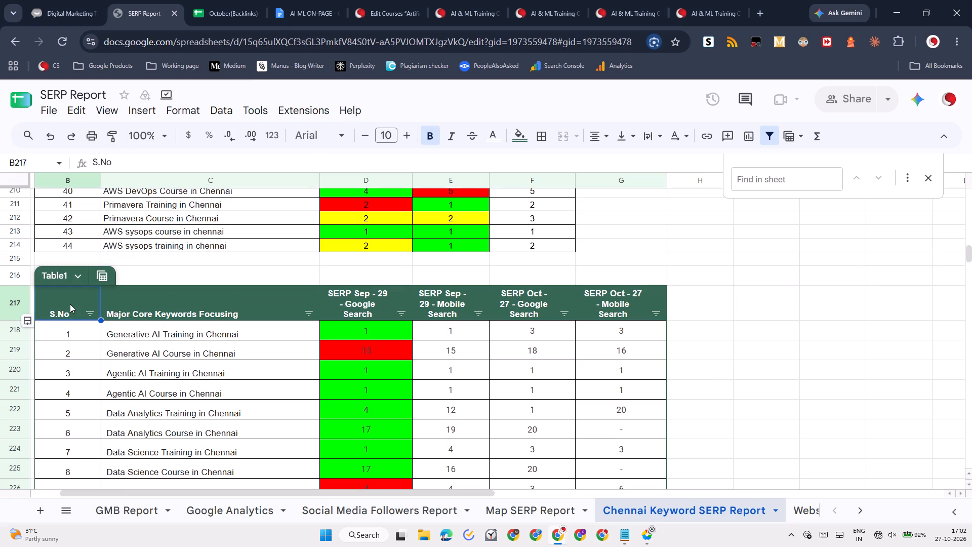
triple_click(9, 298)
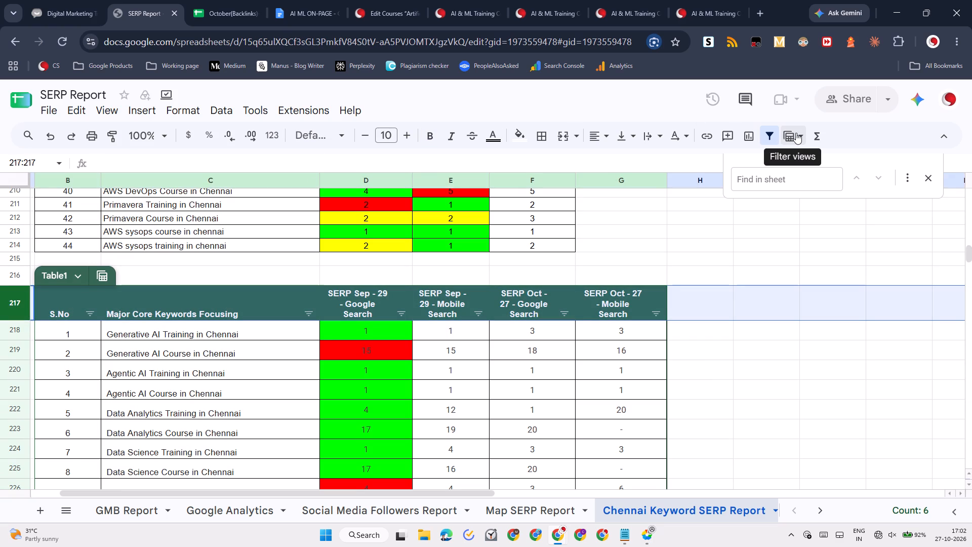
click(768, 138)
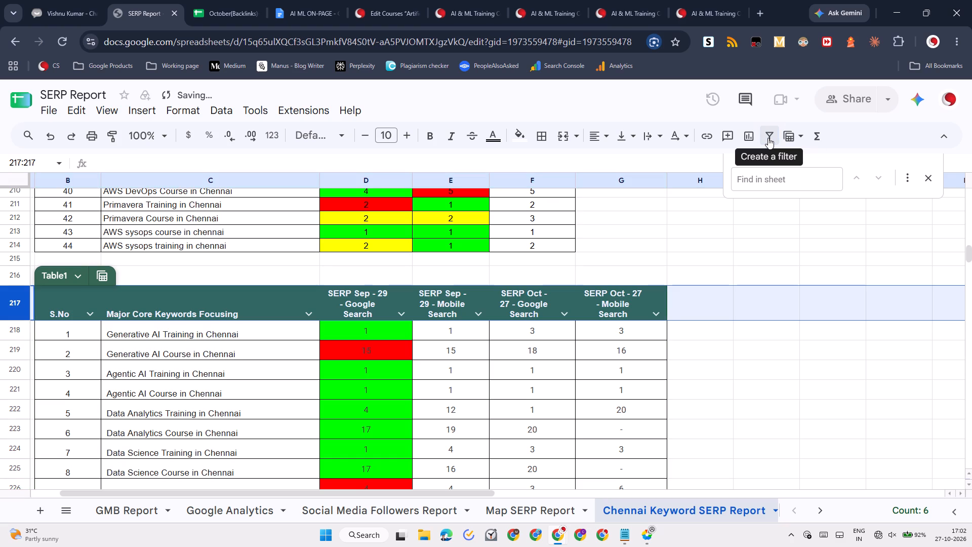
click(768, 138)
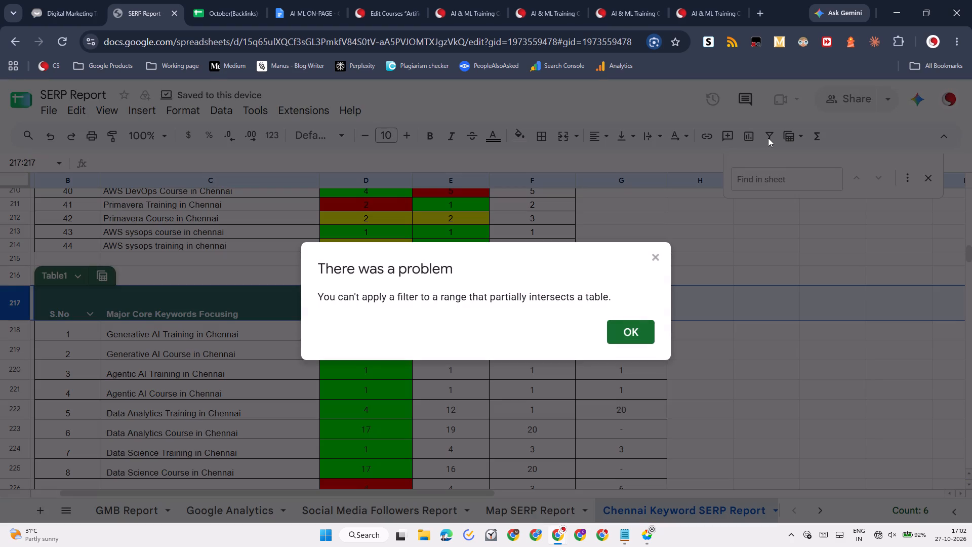